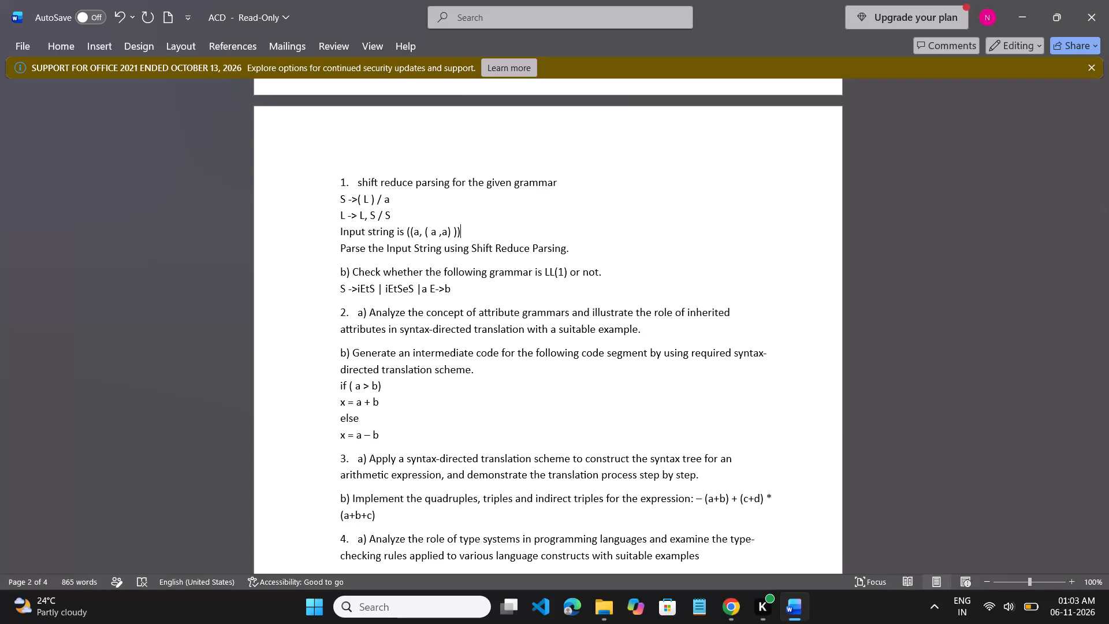
Retype "the quadruples," after "Implement" in question 3 b) on page 2 and delete the duplicated original wording.
{"action": "scroll", "coordinate": [408, 415], "scroll_direction": "down", "scroll_amount": 1}
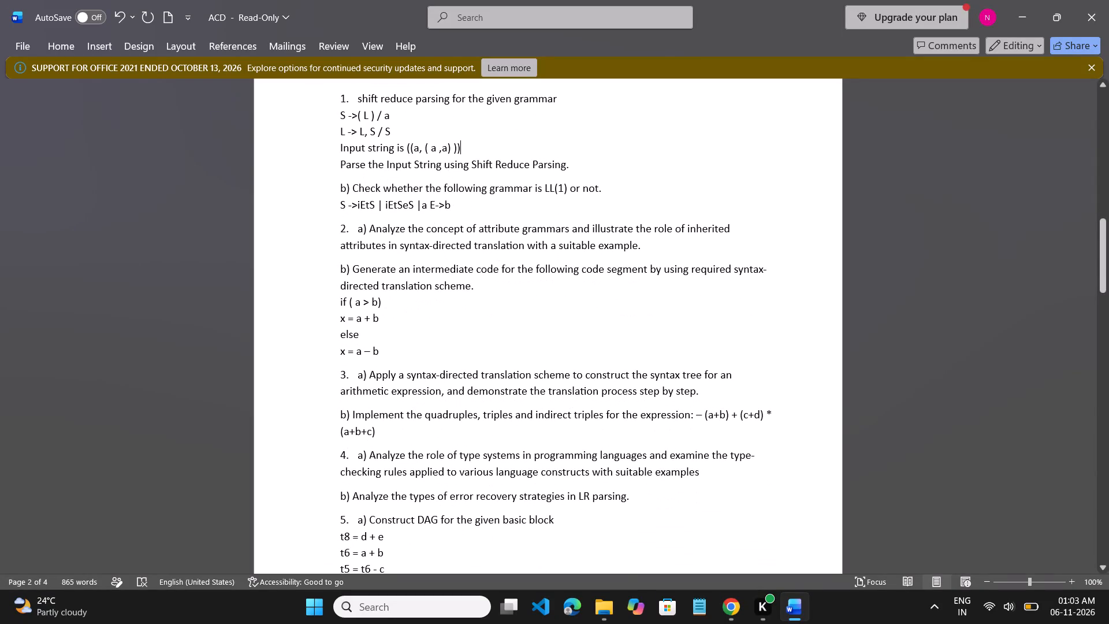
{"action": "left_click", "coordinate": [397, 410]}
{"action": "key", "text": "Right"}
{"action": "key", "text": "space"}
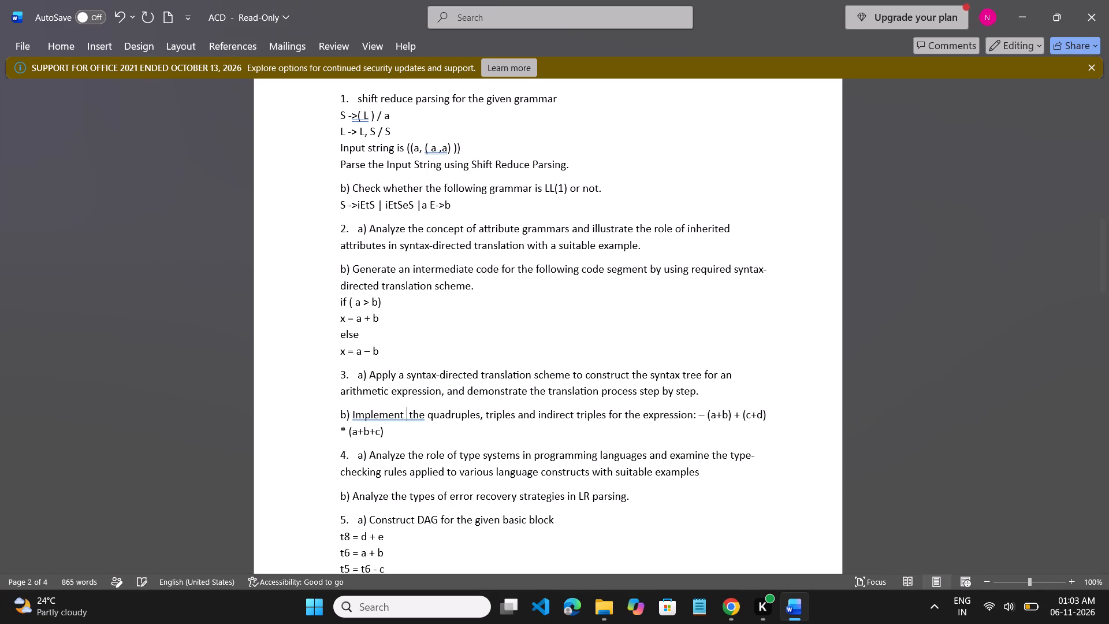
{"action": "type", "text": "the"}
{"action": "key", "text": "space"}
{"action": "type", "text": "qua"}
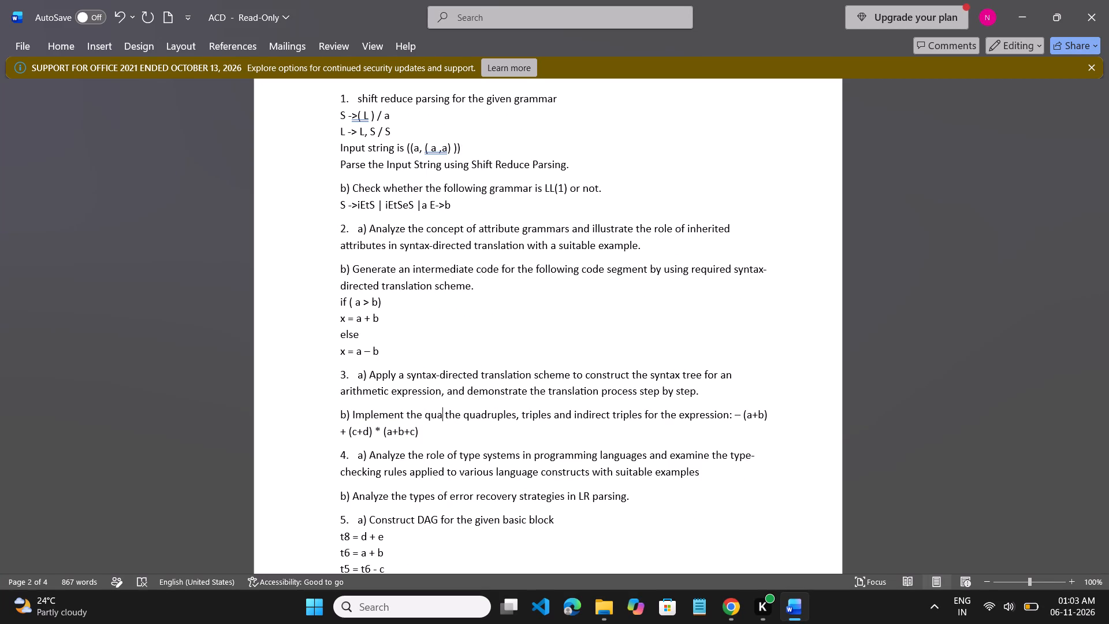
{"action": "type", "text": "druples"}
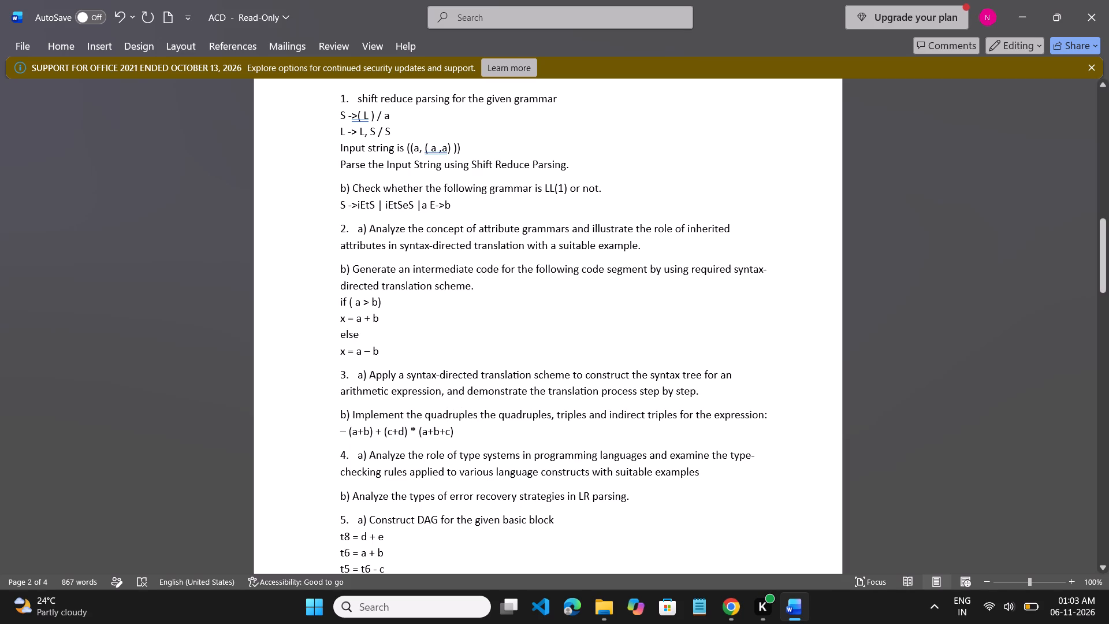
{"action": "key", "text": "comma"}
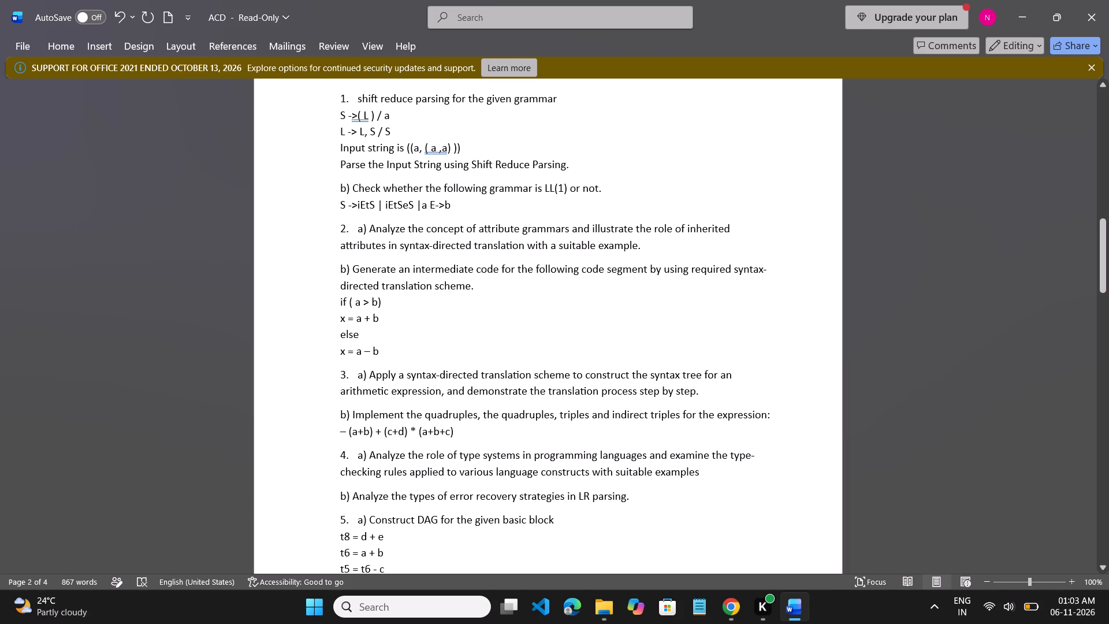
{"action": "left_click_drag", "start_coordinate": [552, 411], "coordinate": [483, 412]}
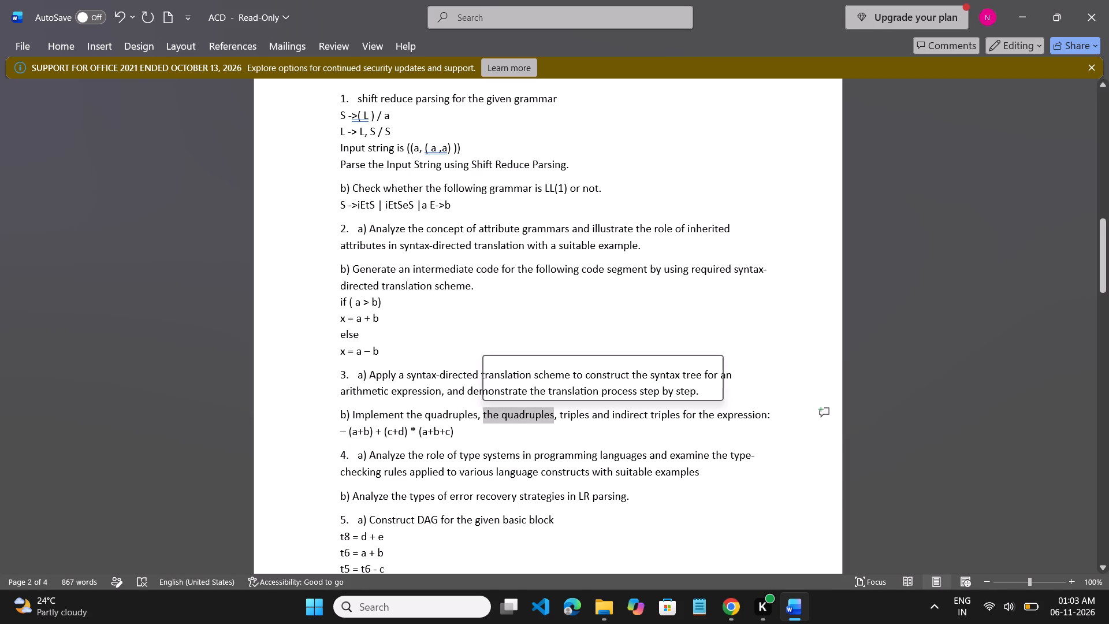
{"action": "key", "text": "BackSpace"}
{"action": "key", "text": "Right"}
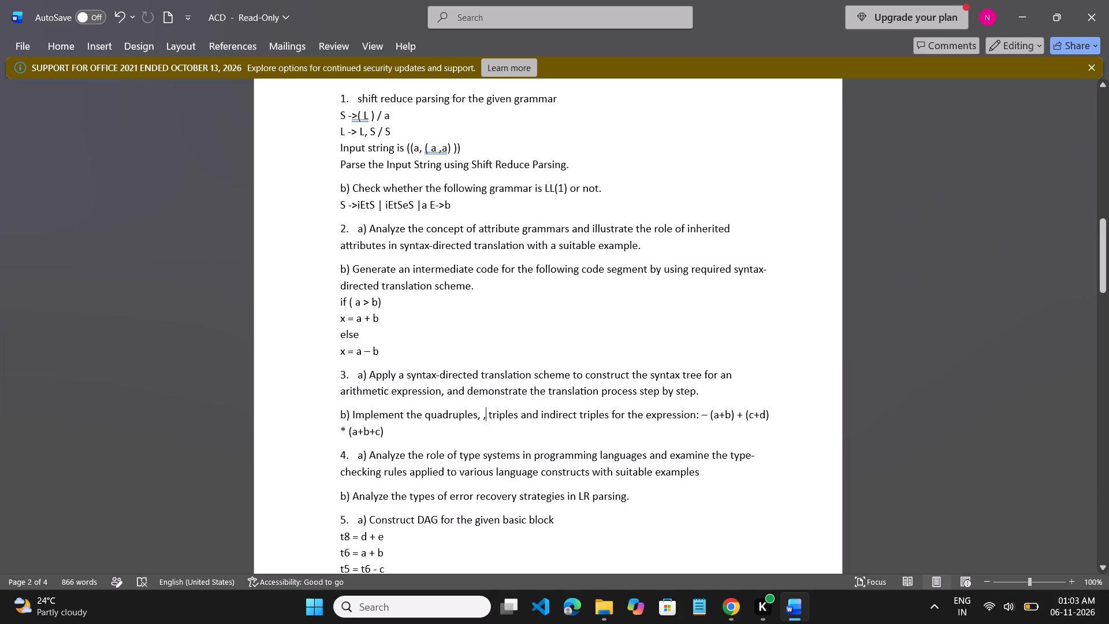
{"action": "key", "text": "BackSpace"}
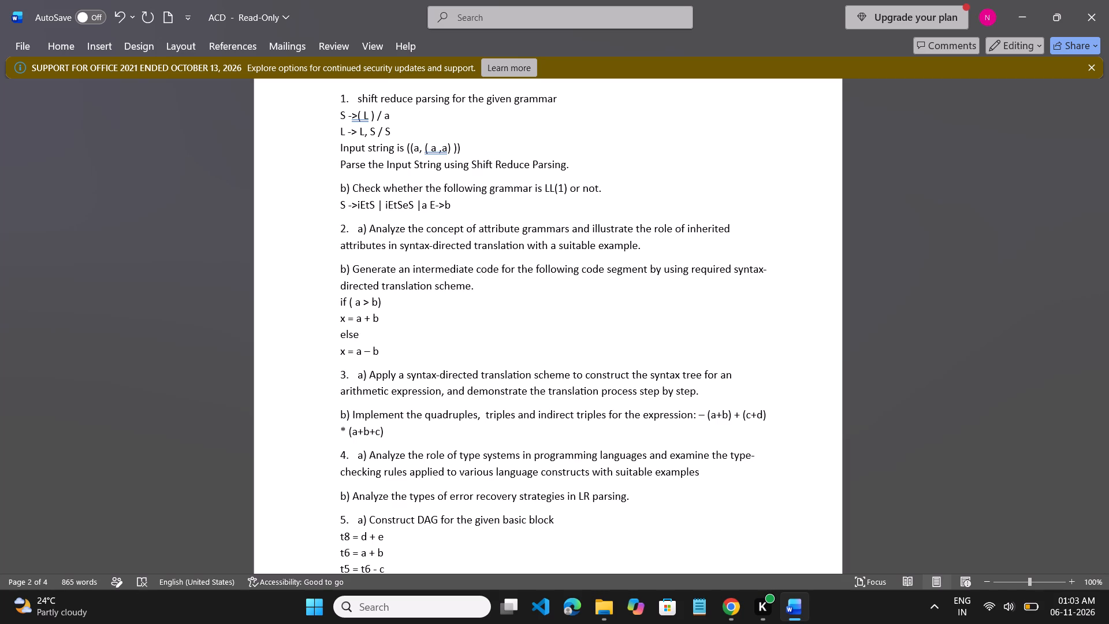
Review the remaining questions from question 3 b) through to the end of the document.
{"action": "scroll", "coordinate": [483, 412], "scroll_direction": "down", "scroll_amount": 1}
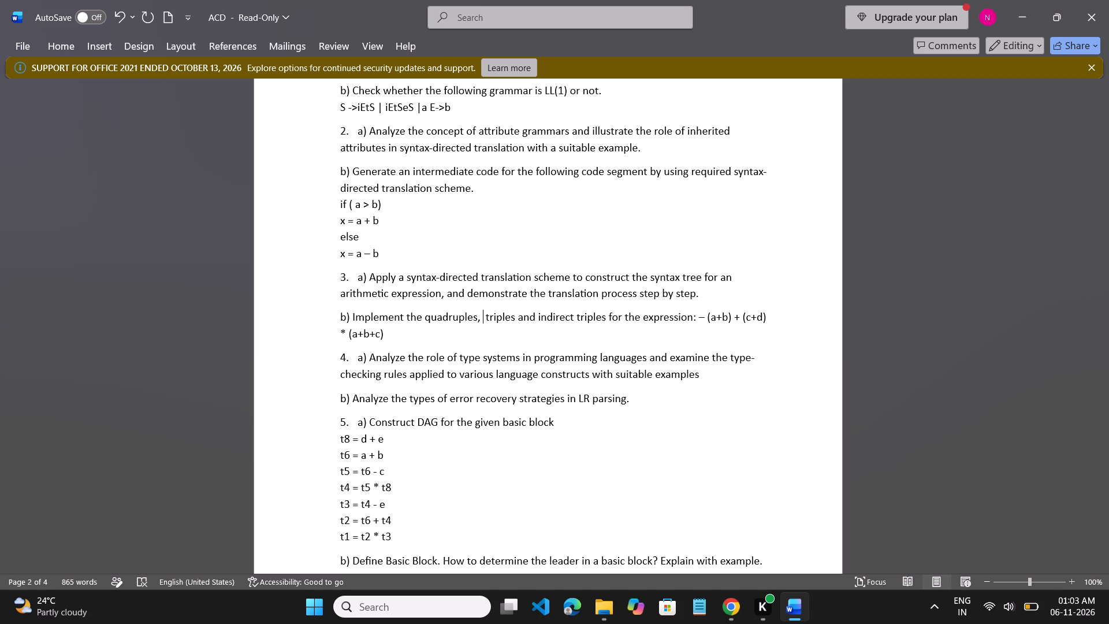
{"action": "scroll", "coordinate": [483, 412], "scroll_direction": "down", "scroll_amount": 1}
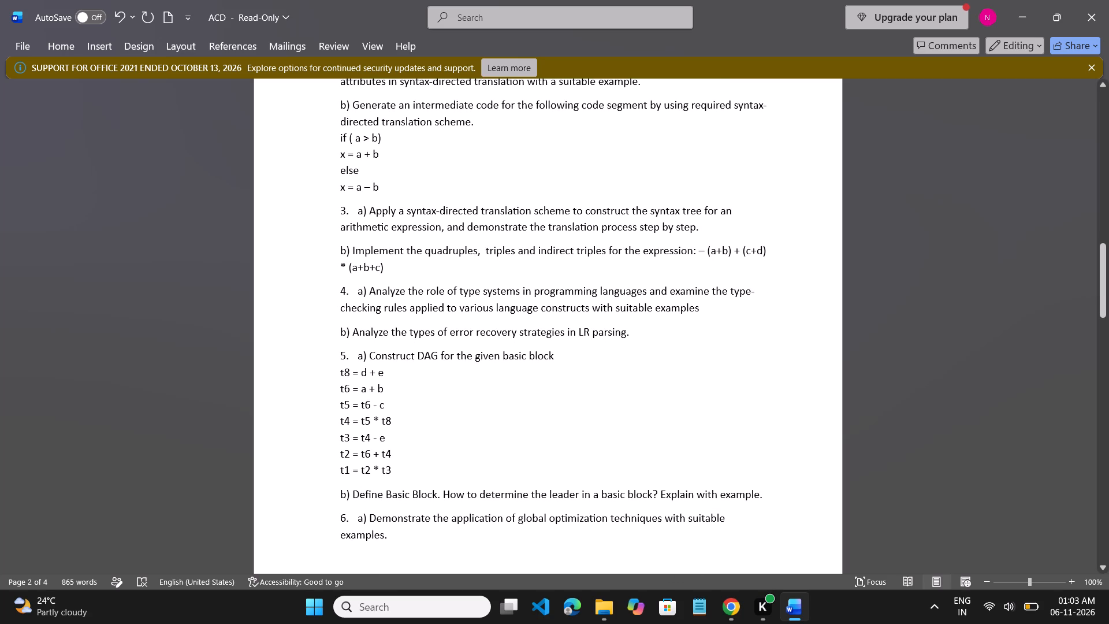
{"action": "scroll", "coordinate": [483, 412], "scroll_direction": "down", "scroll_amount": 2}
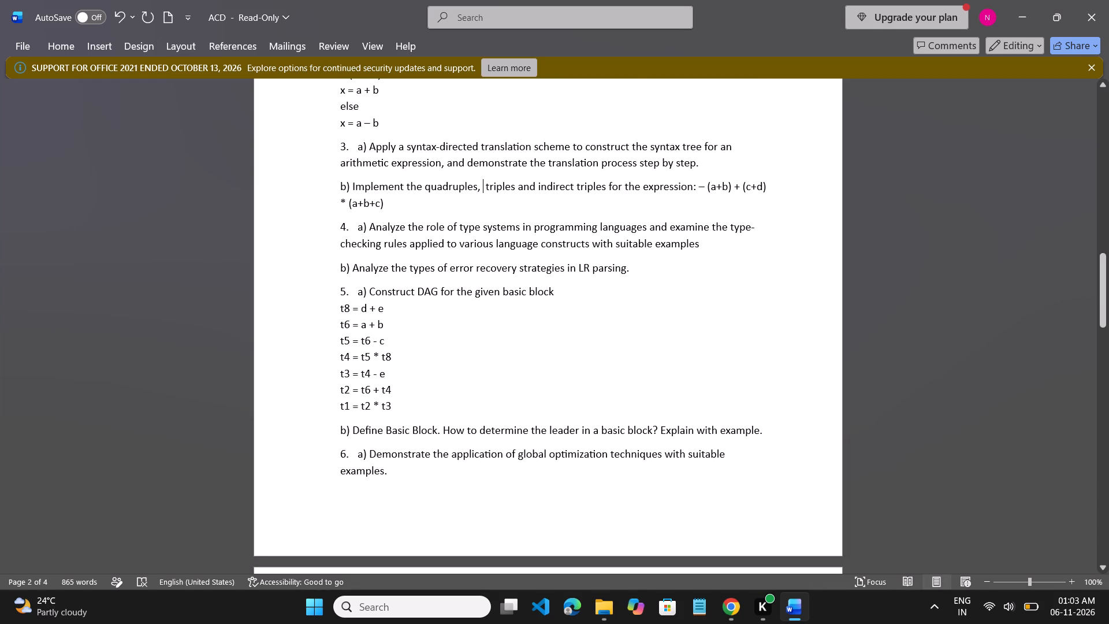
{"action": "scroll", "coordinate": [483, 412], "scroll_direction": "down", "scroll_amount": 13}
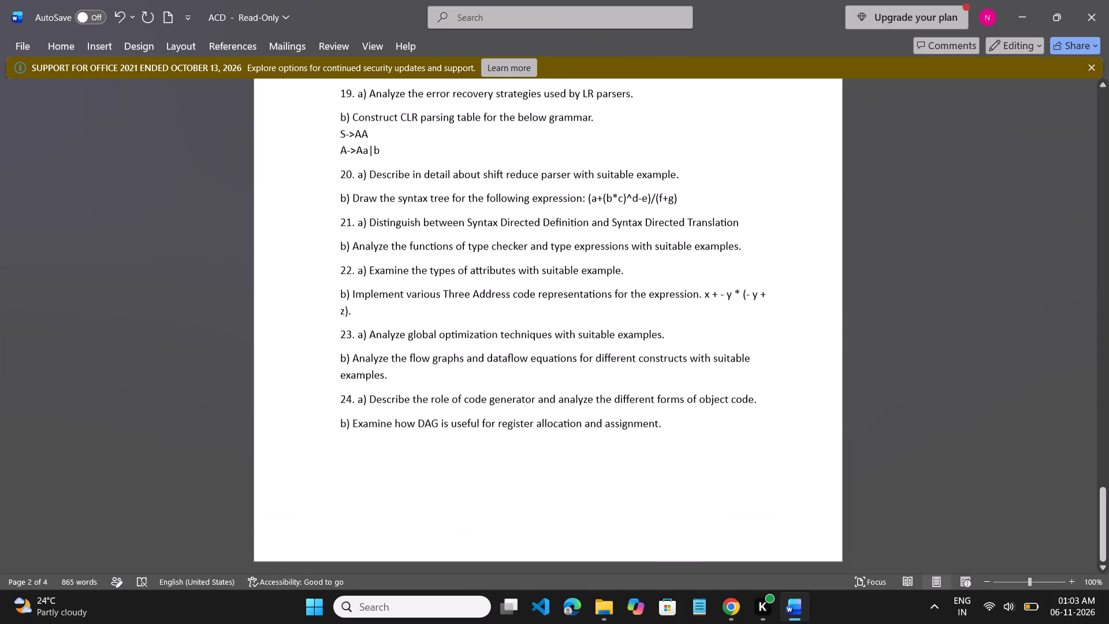
{"action": "scroll", "coordinate": [483, 412], "scroll_direction": "down", "scroll_amount": 8}
Insert a blank page at the current cursor position, after "quadruples," in question 3 b).
{"action": "left_click", "coordinate": [8, 44]}
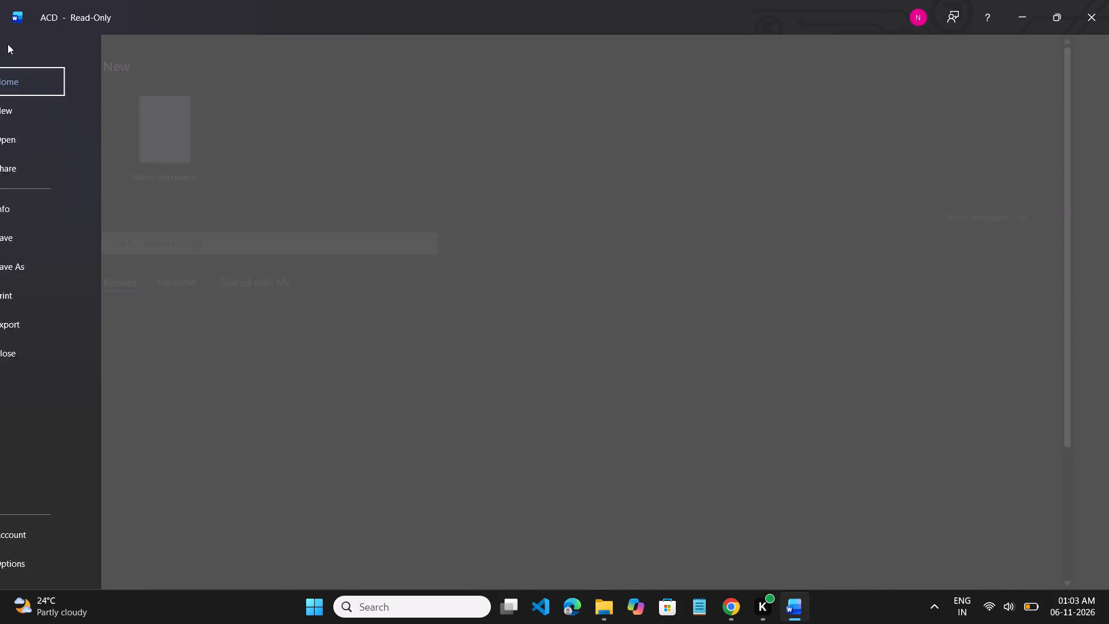
{"action": "left_click", "coordinate": [19, 42]}
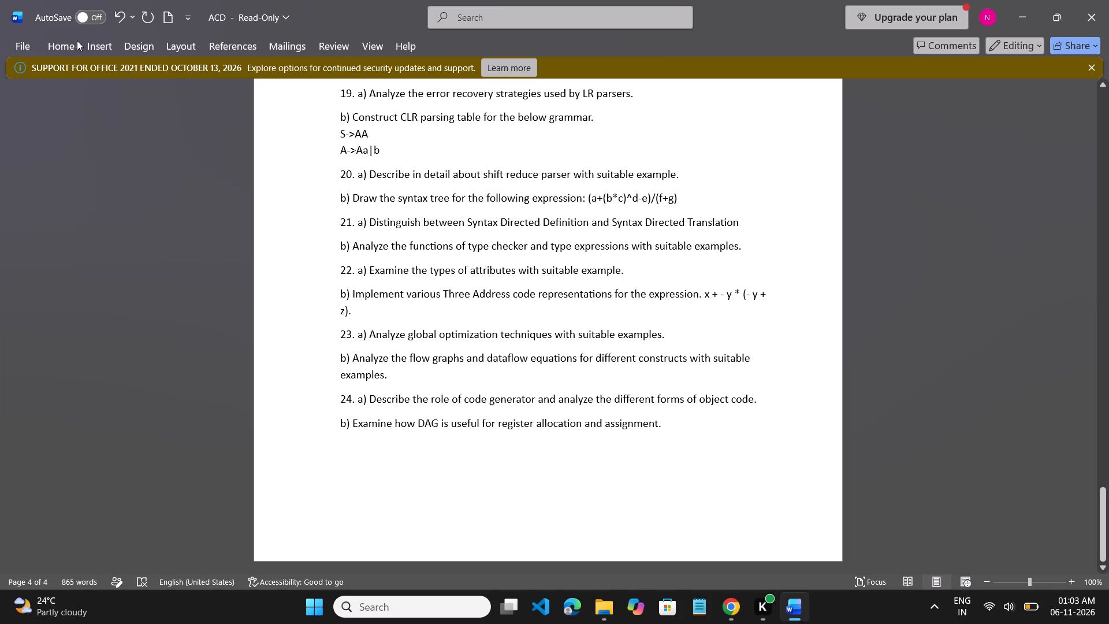
{"action": "left_click", "coordinate": [99, 38]}
{"action": "left_click", "coordinate": [52, 87]}
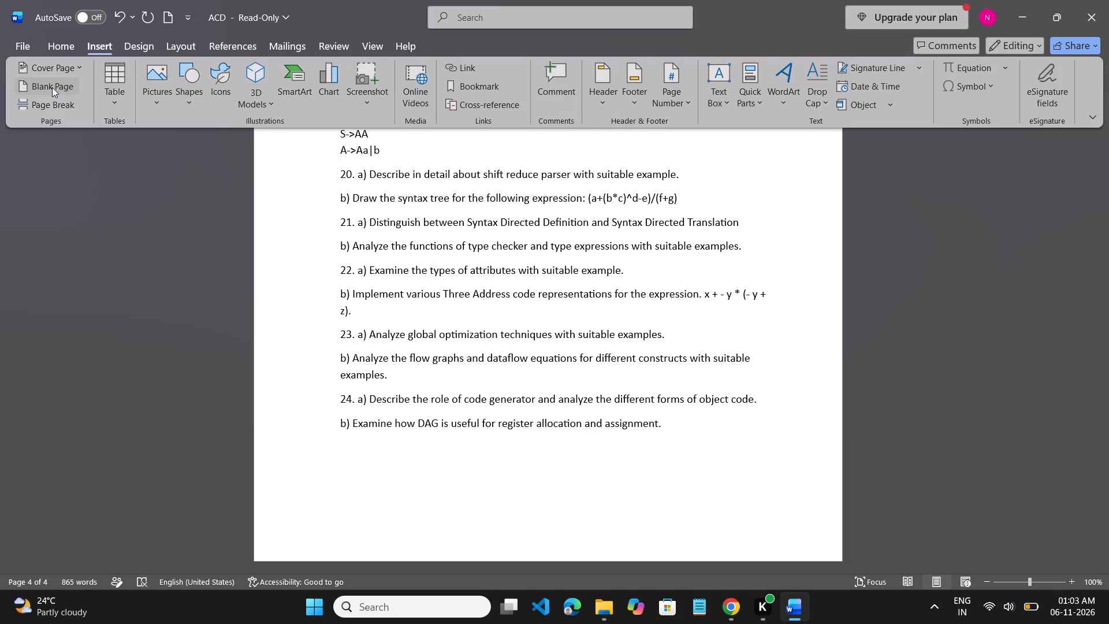
Add the built-in Facet cover page to the document.
{"action": "scroll", "coordinate": [351, 252], "scroll_direction": "up", "scroll_amount": 1}
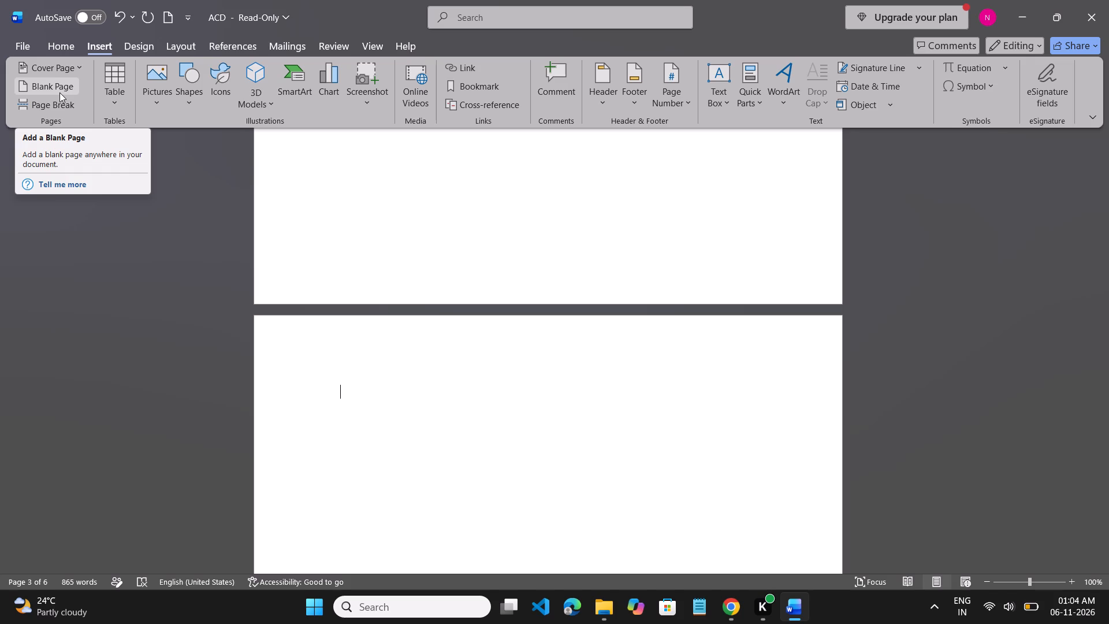
{"action": "left_click", "coordinate": [70, 70]}
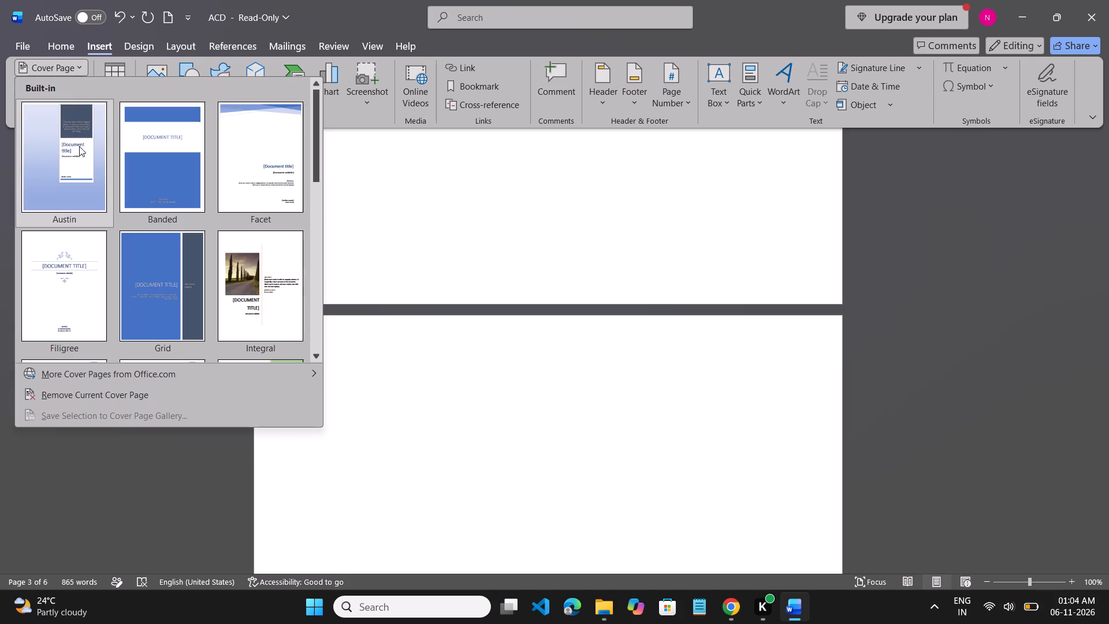
{"action": "left_click", "coordinate": [237, 133]}
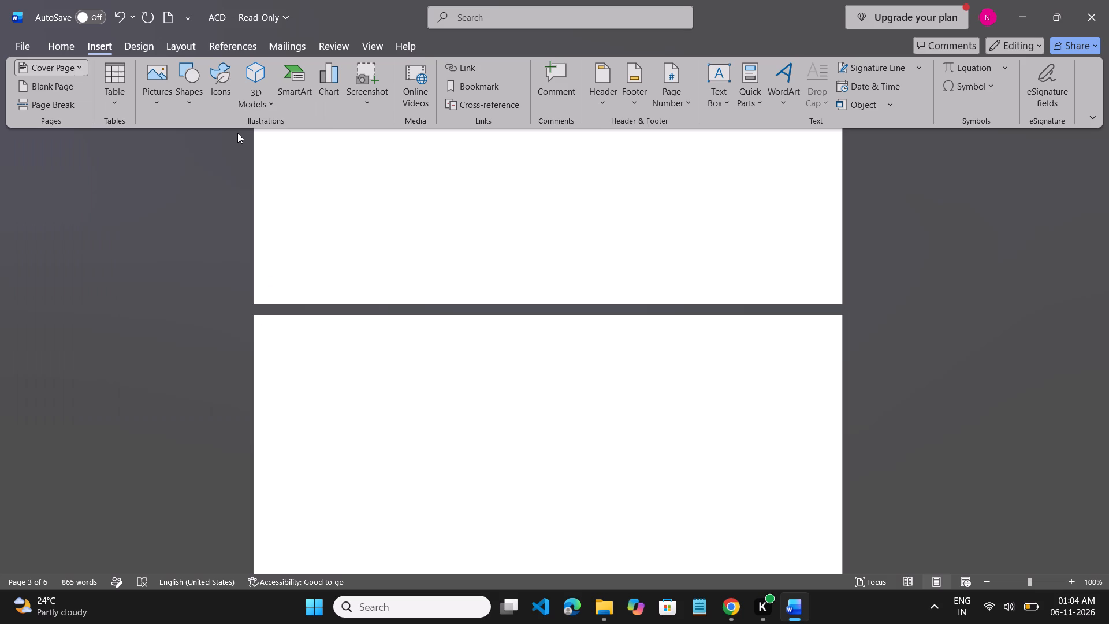
Replace the cover page's document title placeholder with "ATCD IMP QUESTIONS".
{"action": "scroll", "coordinate": [237, 133], "scroll_direction": "down", "scroll_amount": 2}
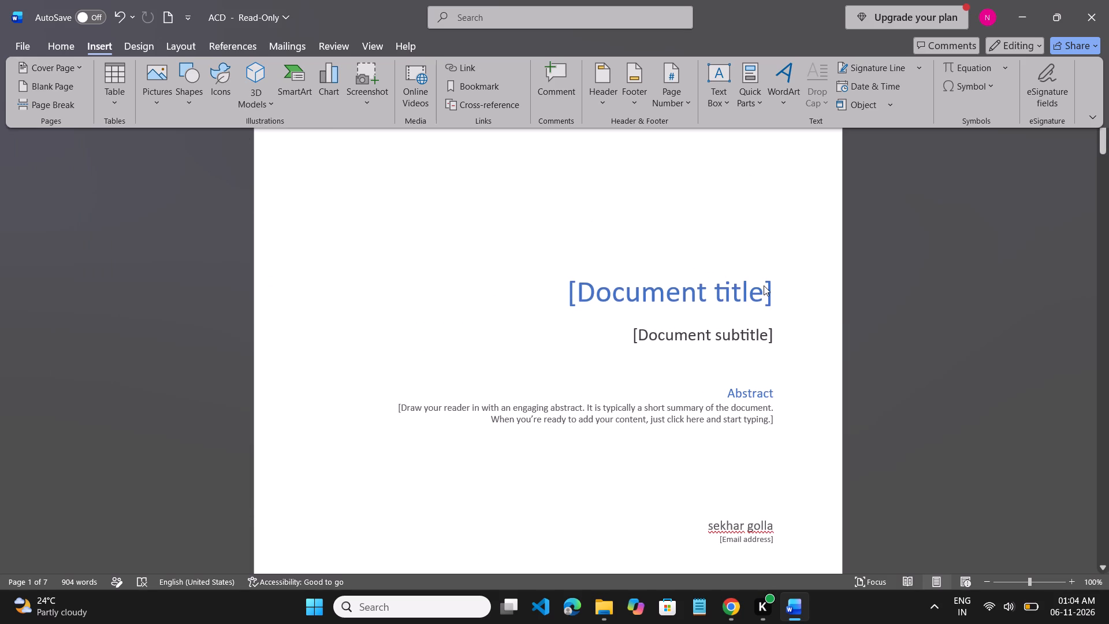
{"action": "left_click_drag", "start_coordinate": [764, 285], "coordinate": [694, 289]}
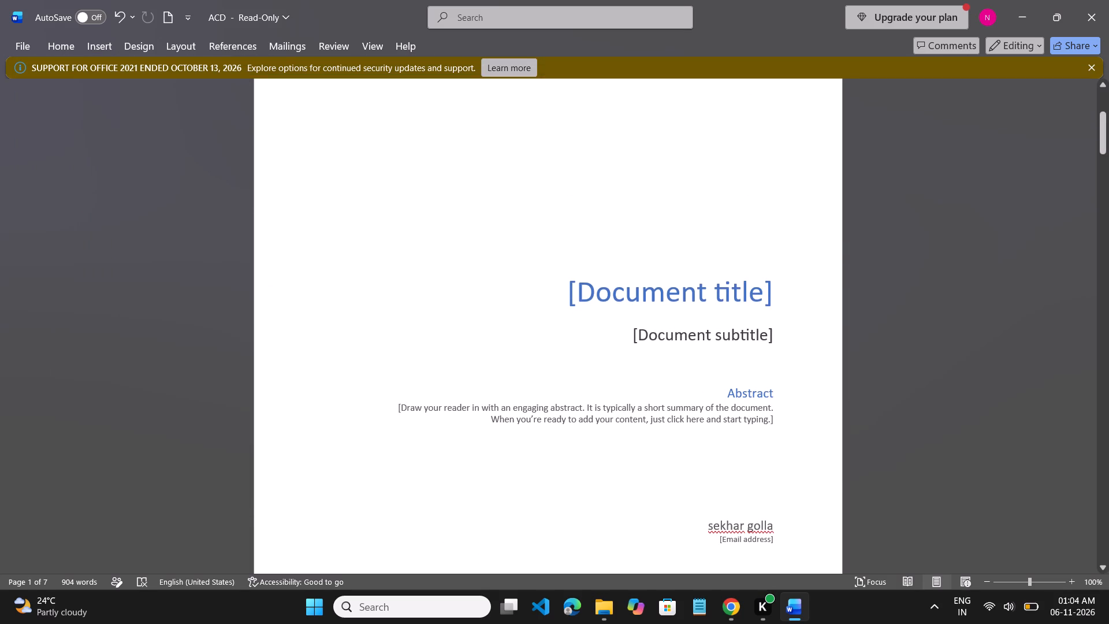
{"action": "left_click", "coordinate": [694, 289]}
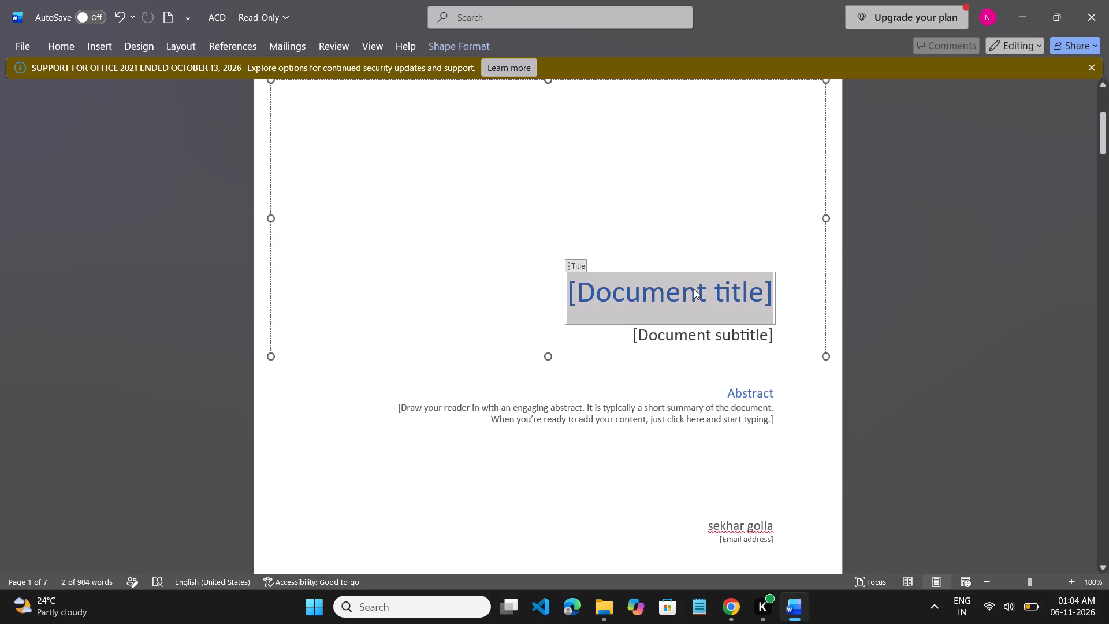
{"action": "key", "text": "Right"}
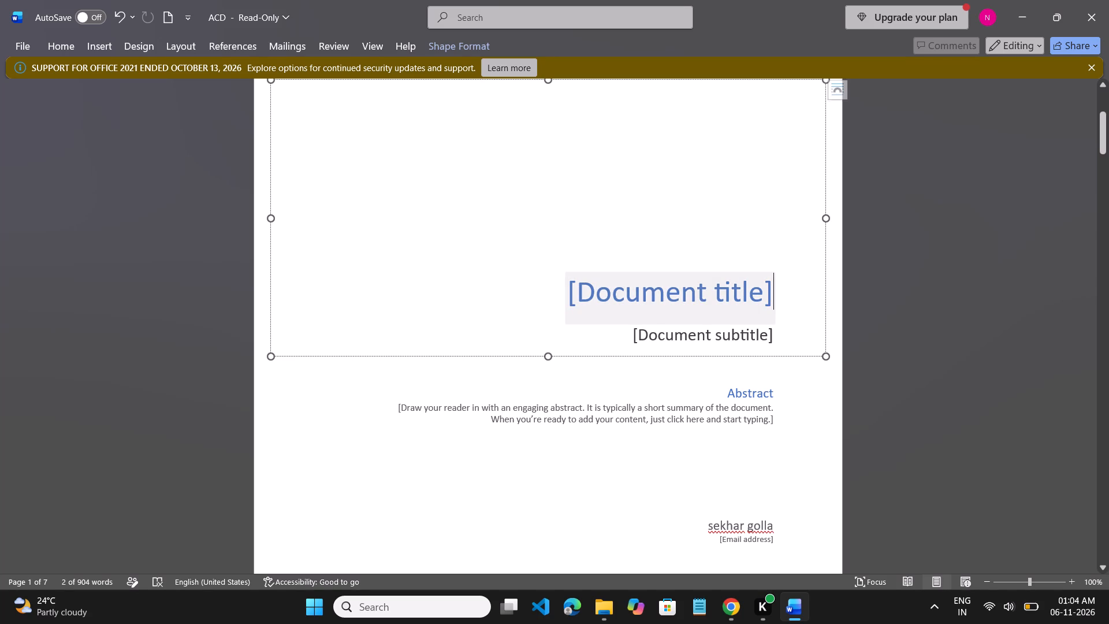
{"action": "key", "text": "Left"}
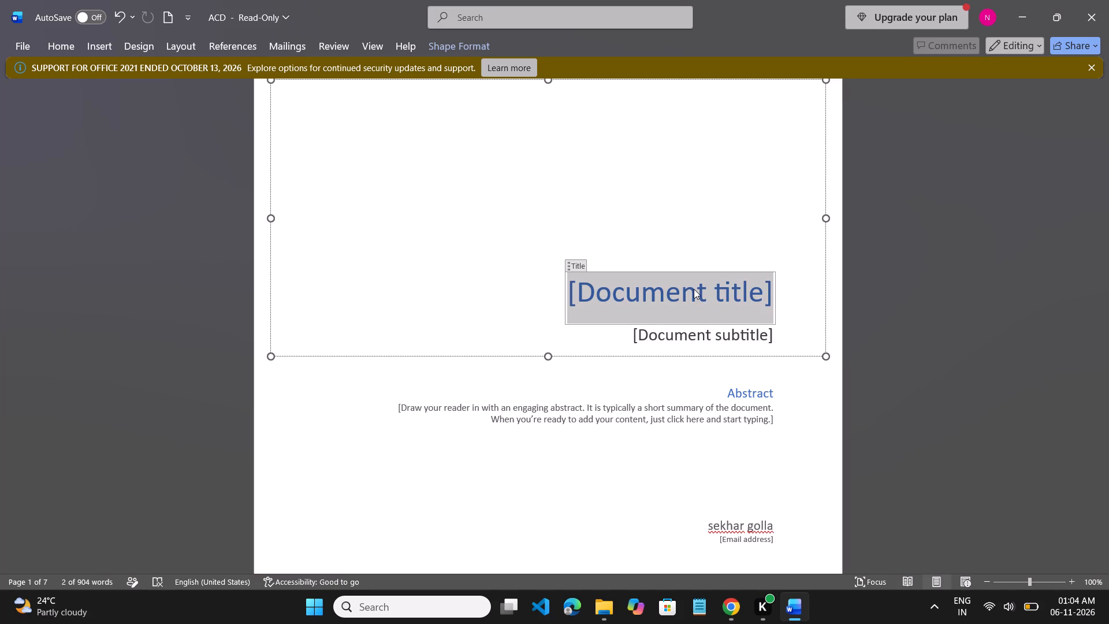
{"action": "left_click", "coordinate": [710, 288]}
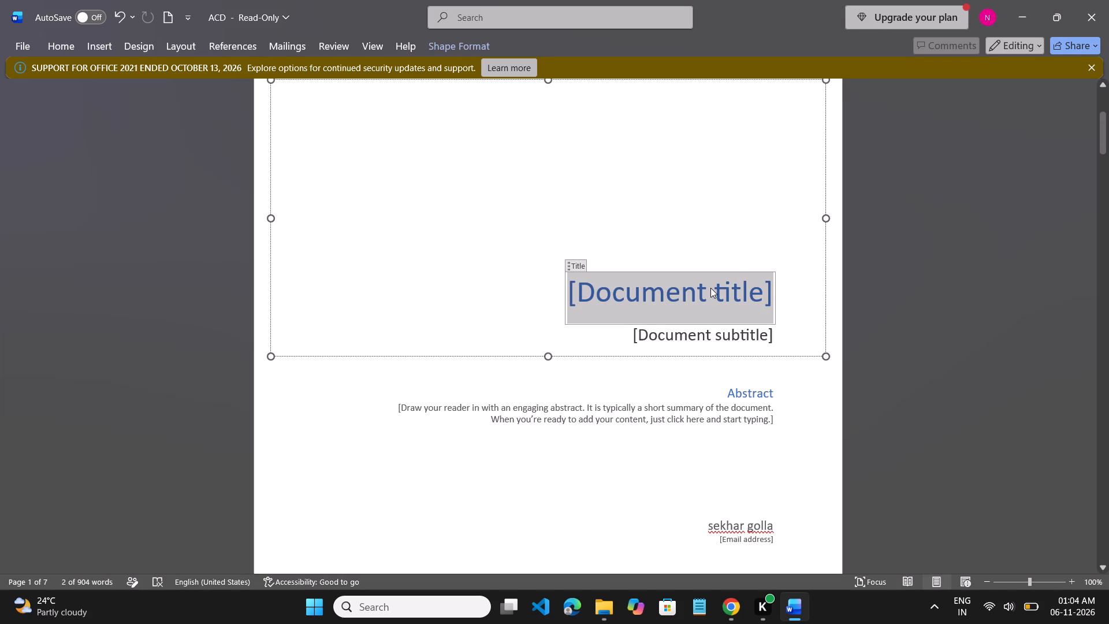
{"action": "left_click", "coordinate": [710, 288]}
{"action": "key", "text": "t"}
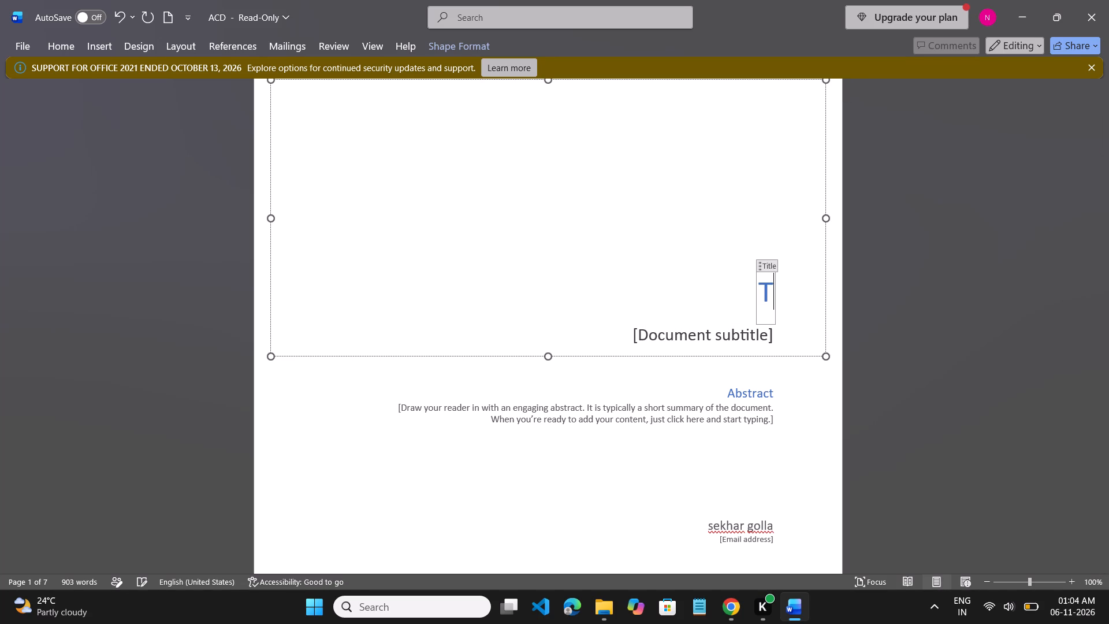
{"action": "key", "text": "BackSpace"}
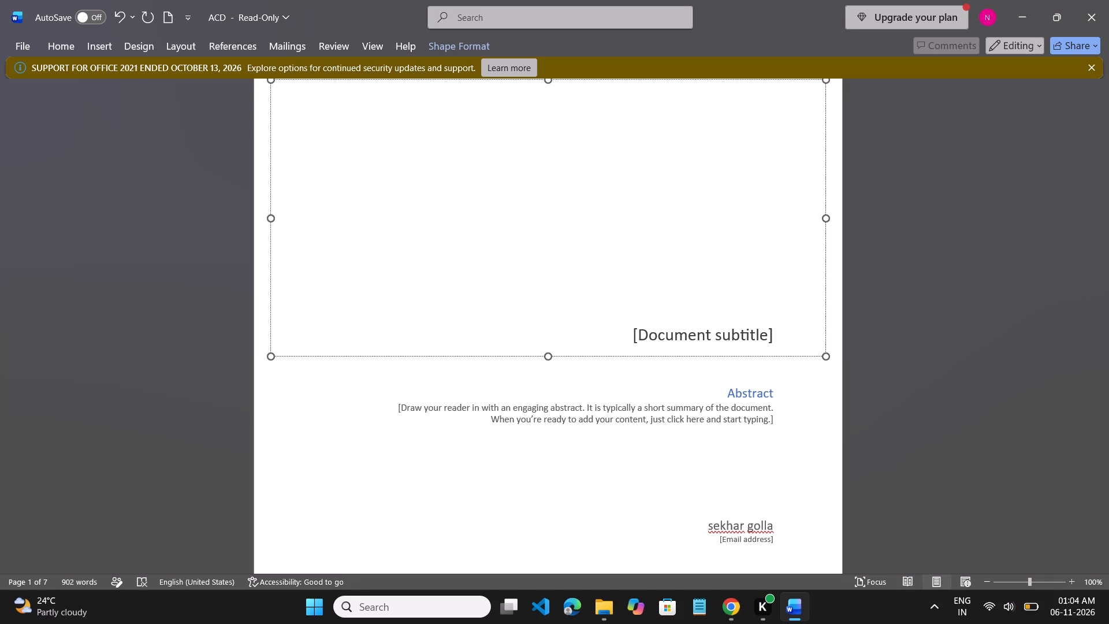
{"action": "type", "text": "at"}
{"action": "type", "text": "cd"}
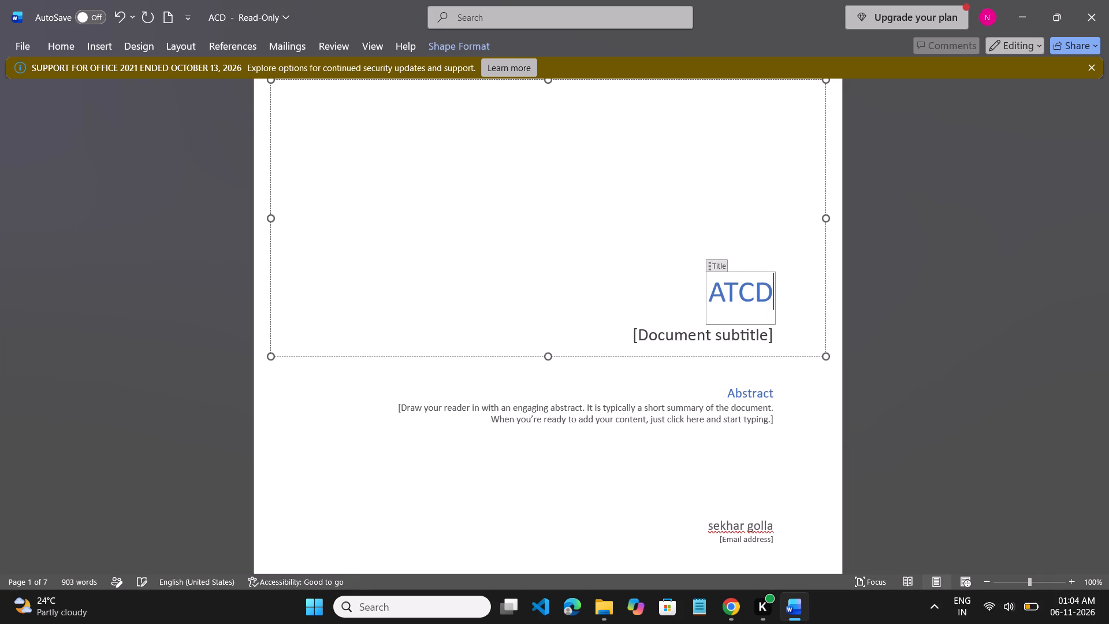
{"action": "key", "text": "space"}
{"action": "type", "text": "imp ques"}
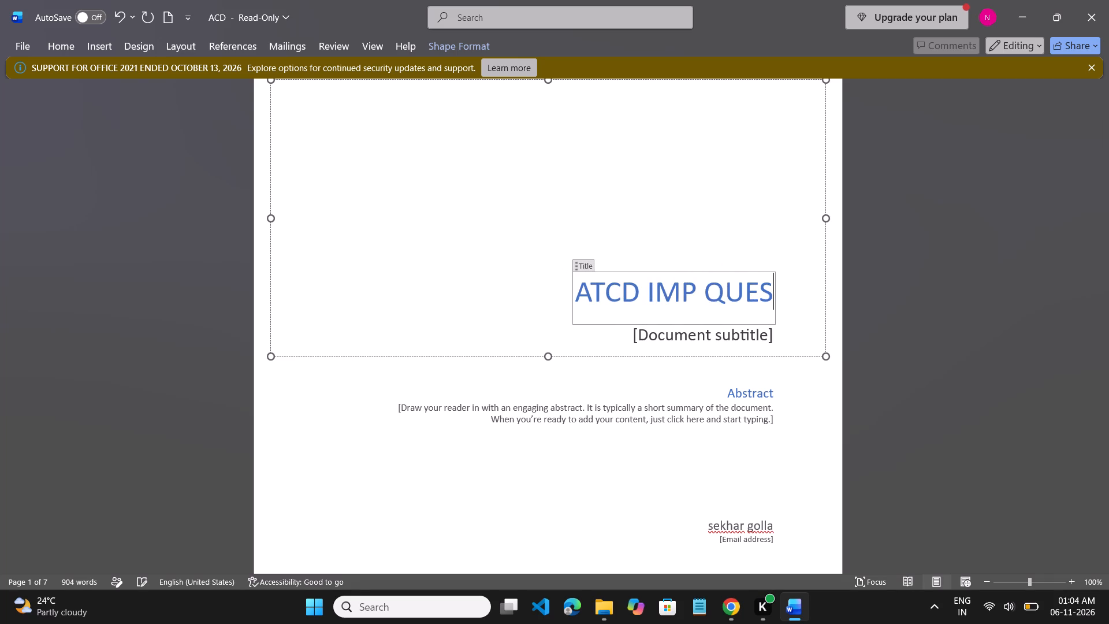
{"action": "type", "text": "tions"}
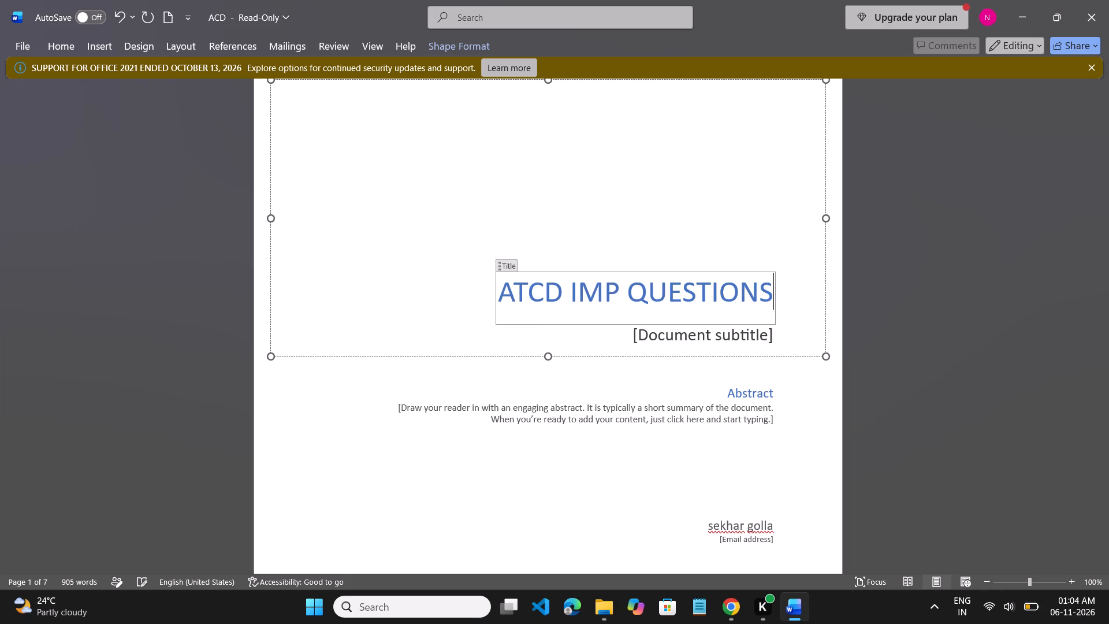
Replace the cover page's document subtitle placeholder with "III year I sem".
{"action": "key", "text": "Down"}
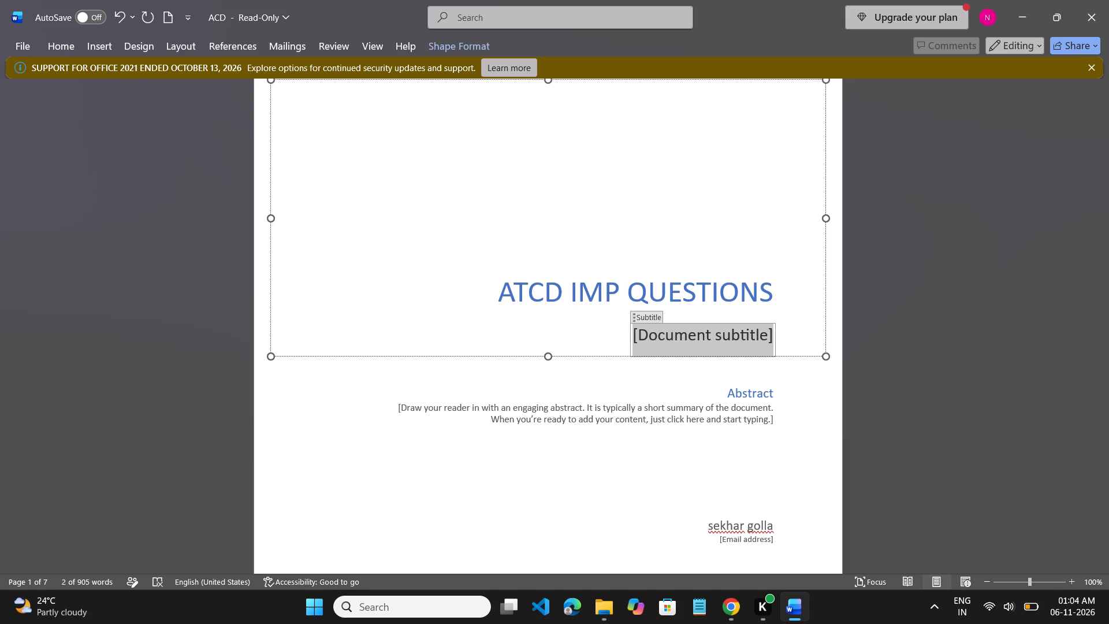
{"action": "type", "text": "III y"}
{"action": "type", "text": "ear"}
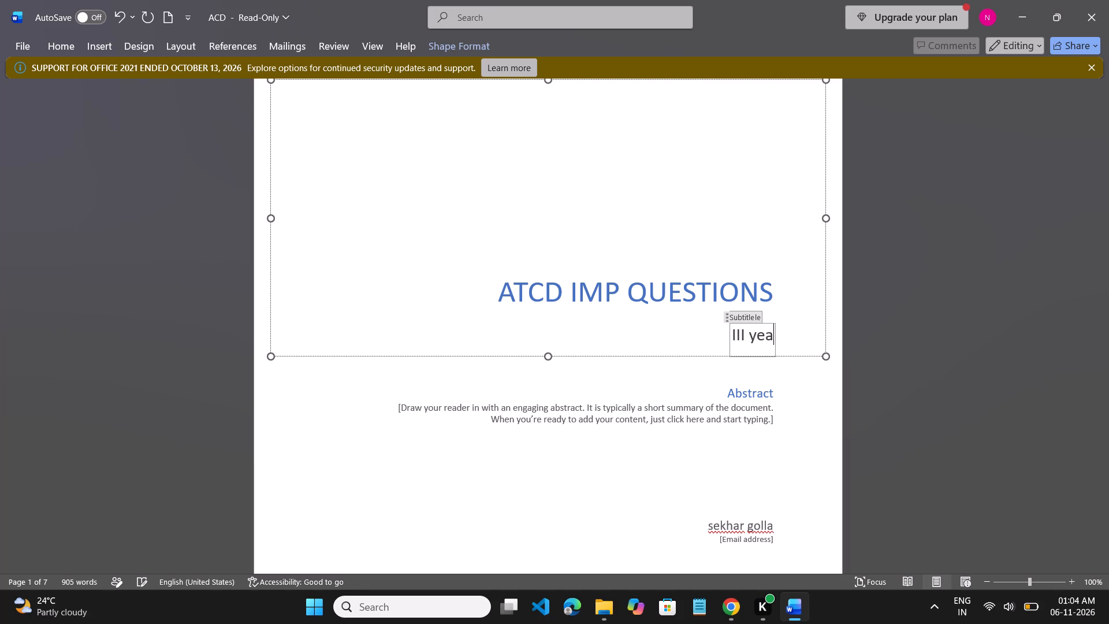
{"action": "key", "text": "space"}
{"action": "type", "text": "I"}
{"action": "key", "text": "space"}
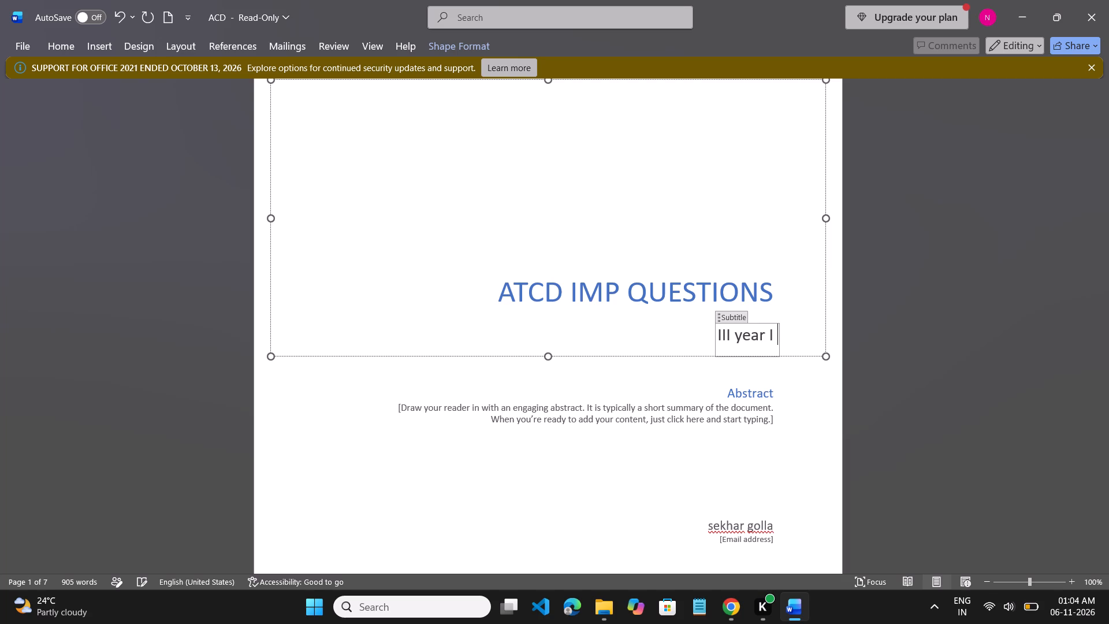
{"action": "type", "text": "se"}
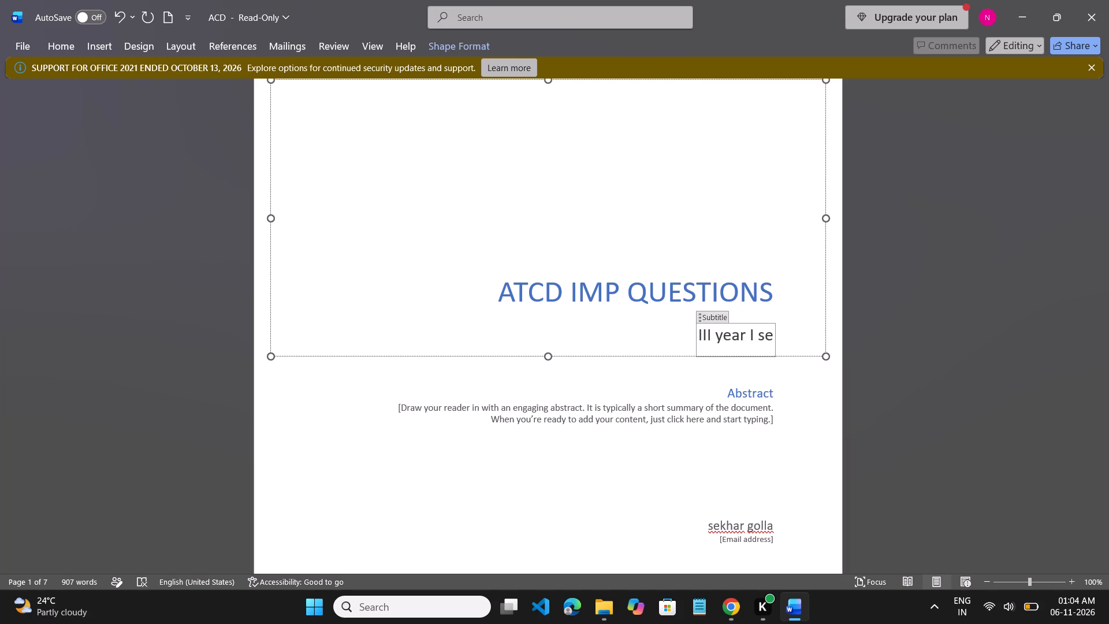
{"action": "key", "text": "m"}
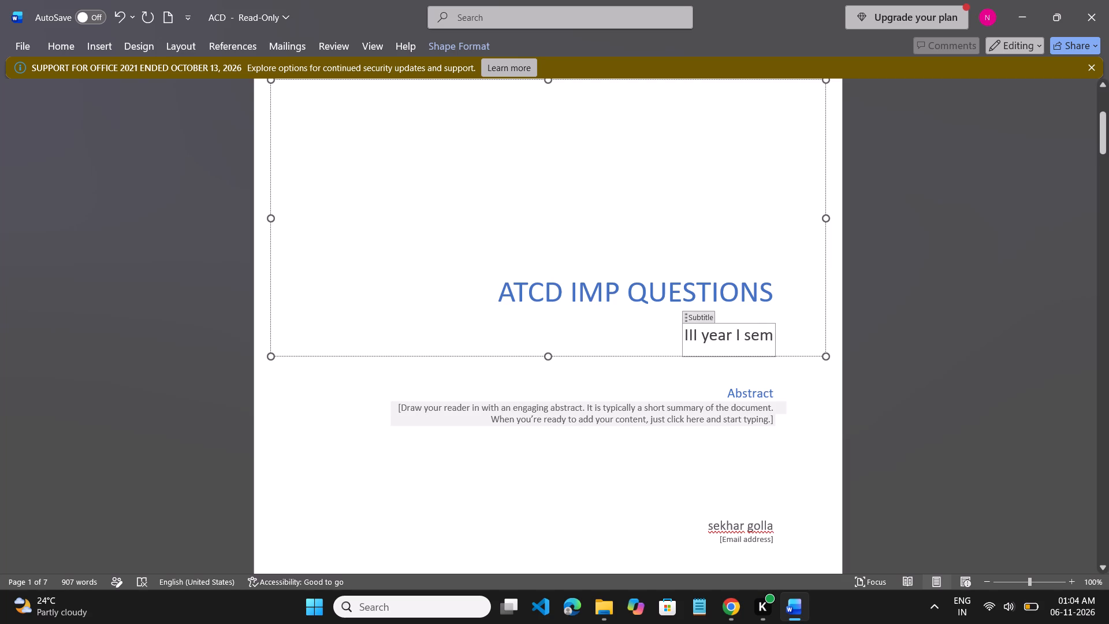
Replace the cover page's abstract placeholder with "TO study about ATCD and CN for sem exams briefly", followed by a new line.
{"action": "left_click", "coordinate": [708, 417]}
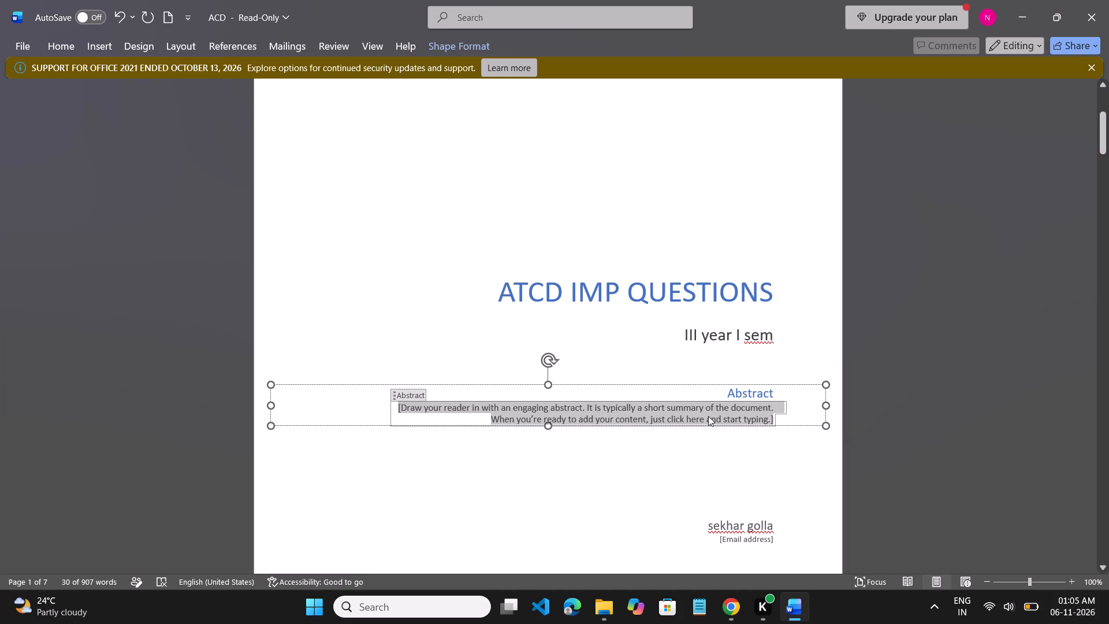
{"action": "key", "text": "bracketright"}
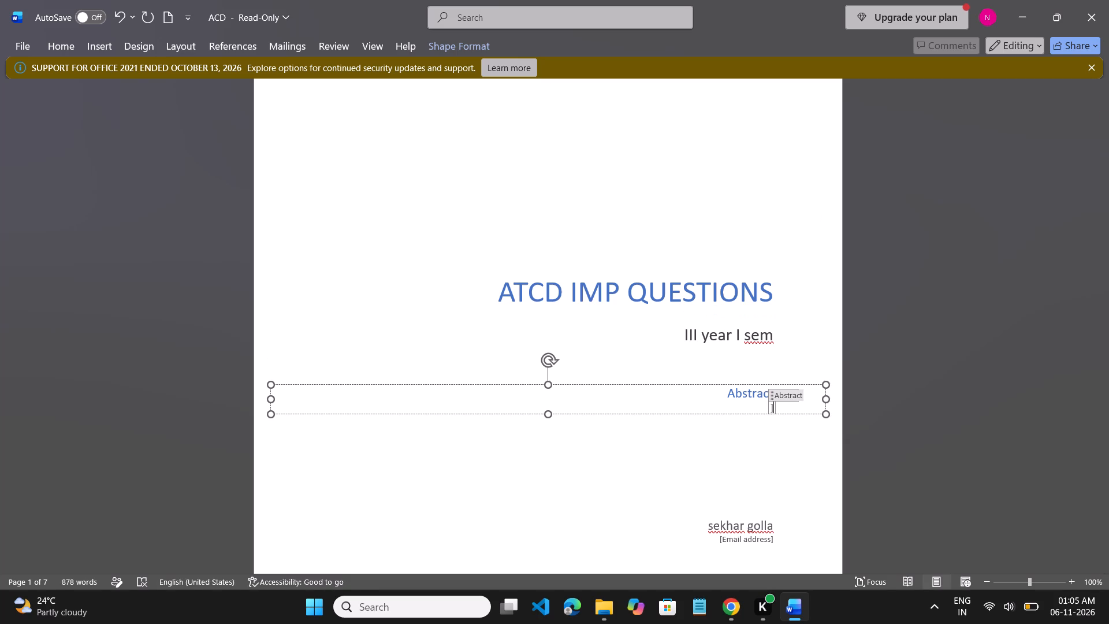
{"action": "key", "text": "bracketright"}
{"action": "key", "text": "BackSpace"}
{"action": "key", "text": "BackSpace"}
{"action": "type", "text": "TO"}
{"action": "key", "text": "space"}
{"action": "type", "text": "study"}
{"action": "key", "text": "space"}
{"action": "type", "text": "about AT"}
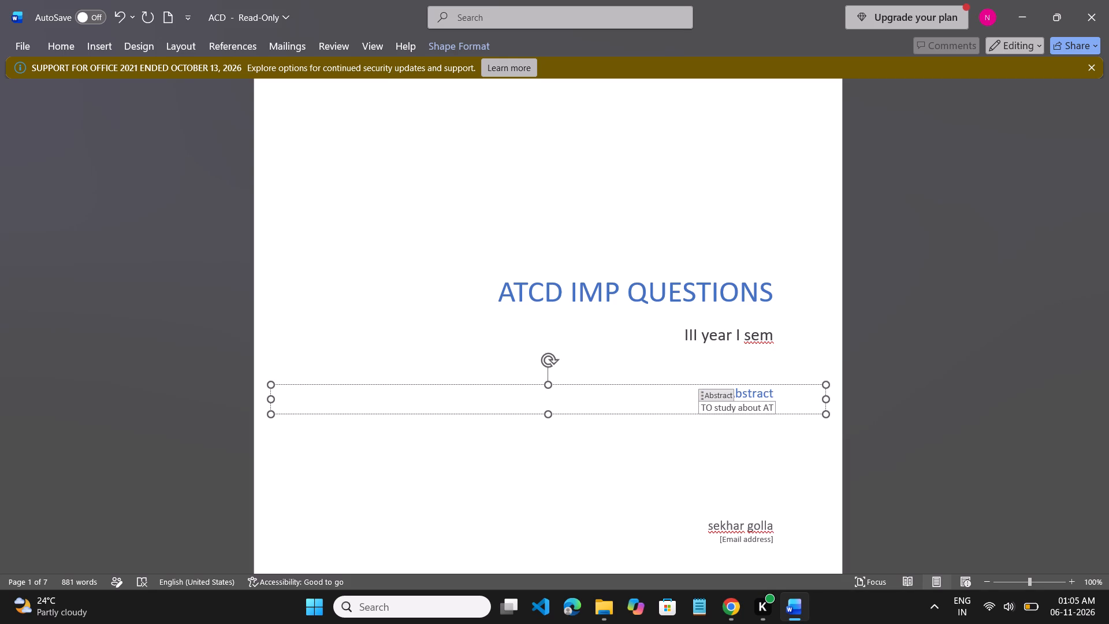
{"action": "type", "text": "CD and CN for"}
{"action": "key", "text": "space"}
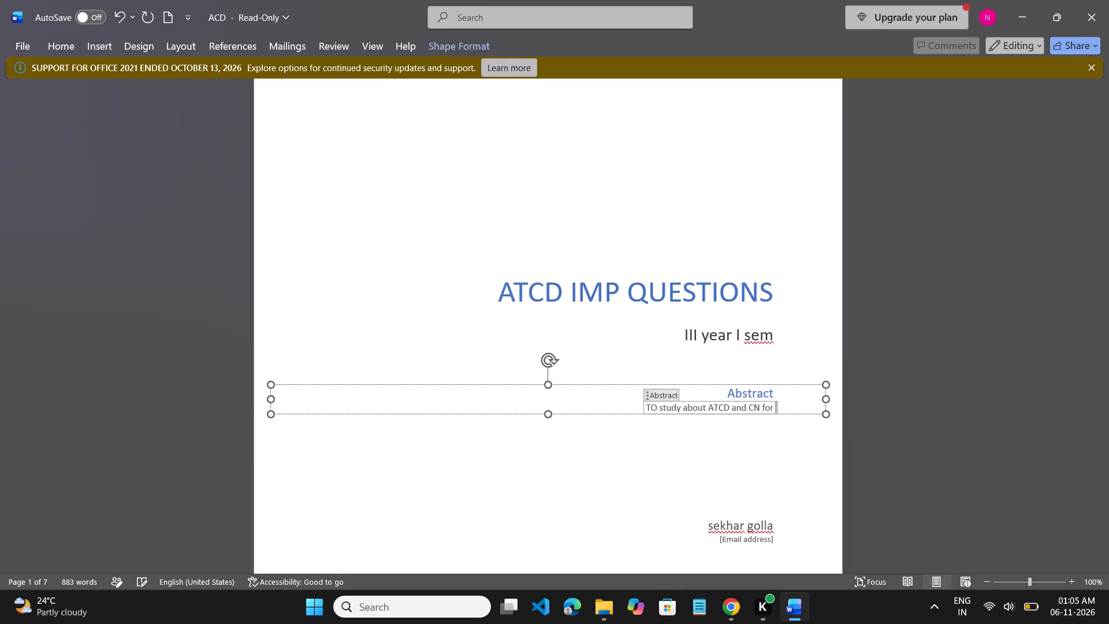
{"action": "type", "text": "se"}
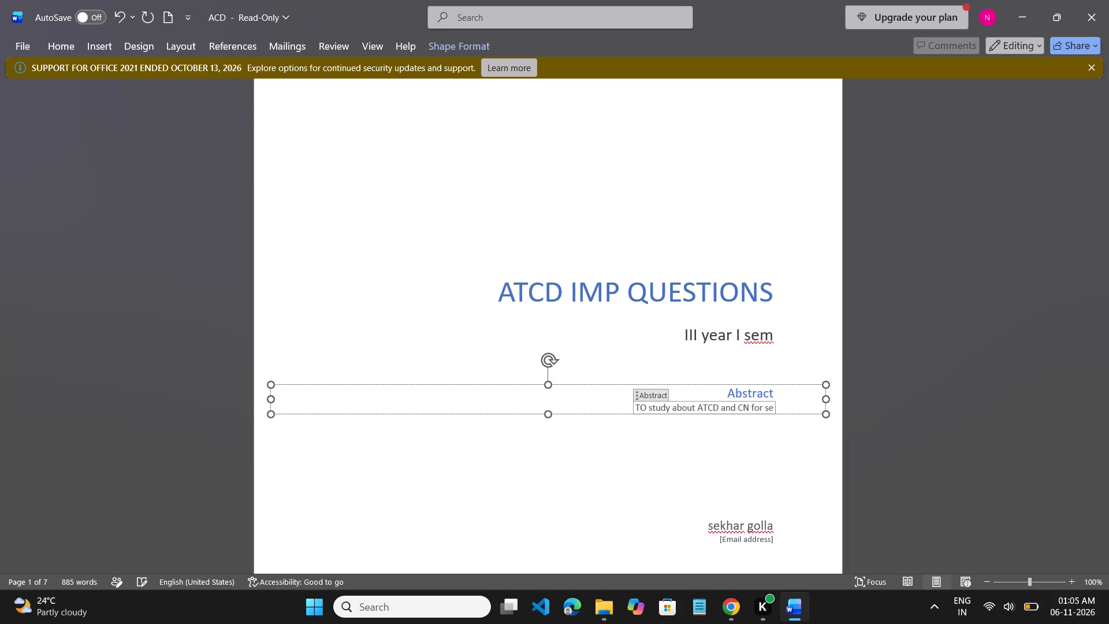
{"action": "type", "text": "m exa,"}
{"action": "key", "text": "BackSpace"}
{"action": "key", "text": "BackSpace"}
{"action": "key", "text": "BackSpace"}
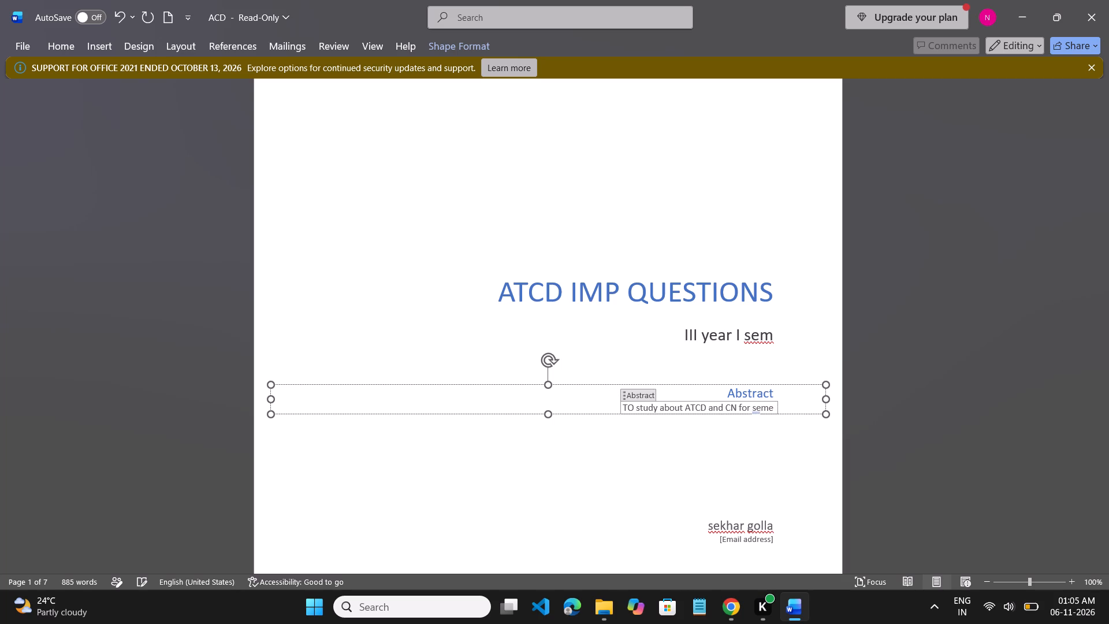
{"action": "key", "text": "BackSpace"}
{"action": "key", "text": "BackSpace"}
{"action": "key", "text": "space"}
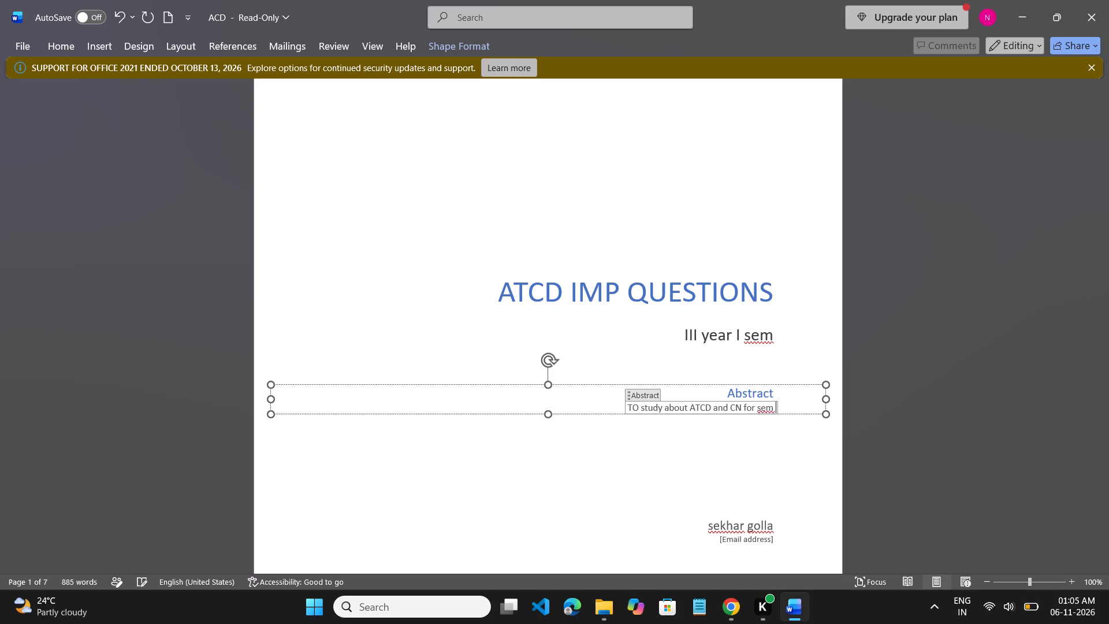
{"action": "type", "text": "e"}
{"action": "type", "text": "xa"}
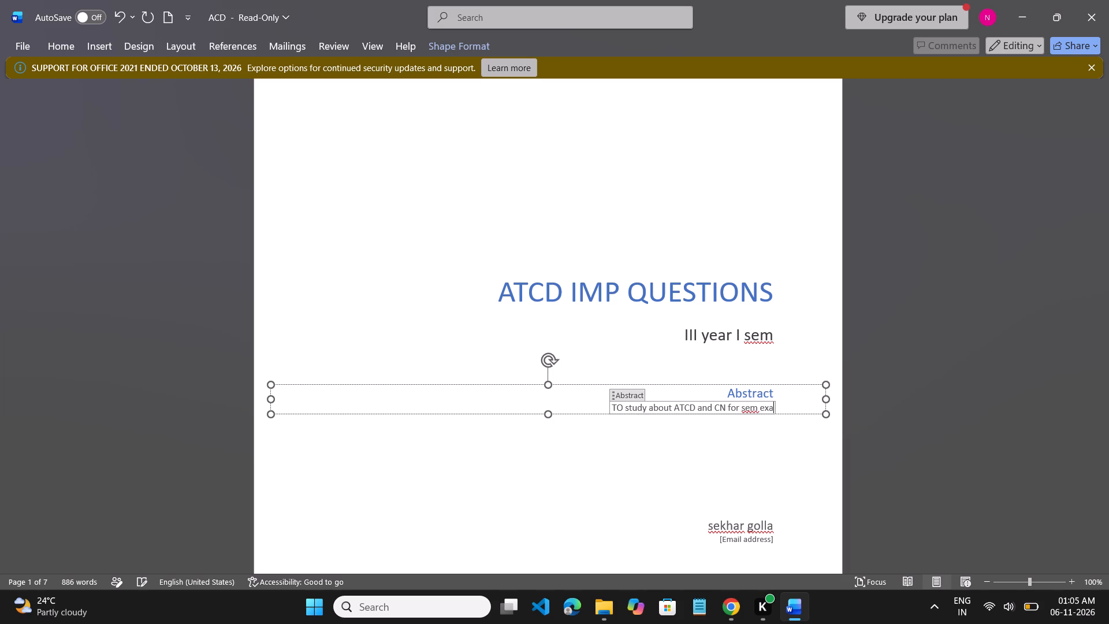
{"action": "type", "text": "ms"}
{"action": "key", "text": "space"}
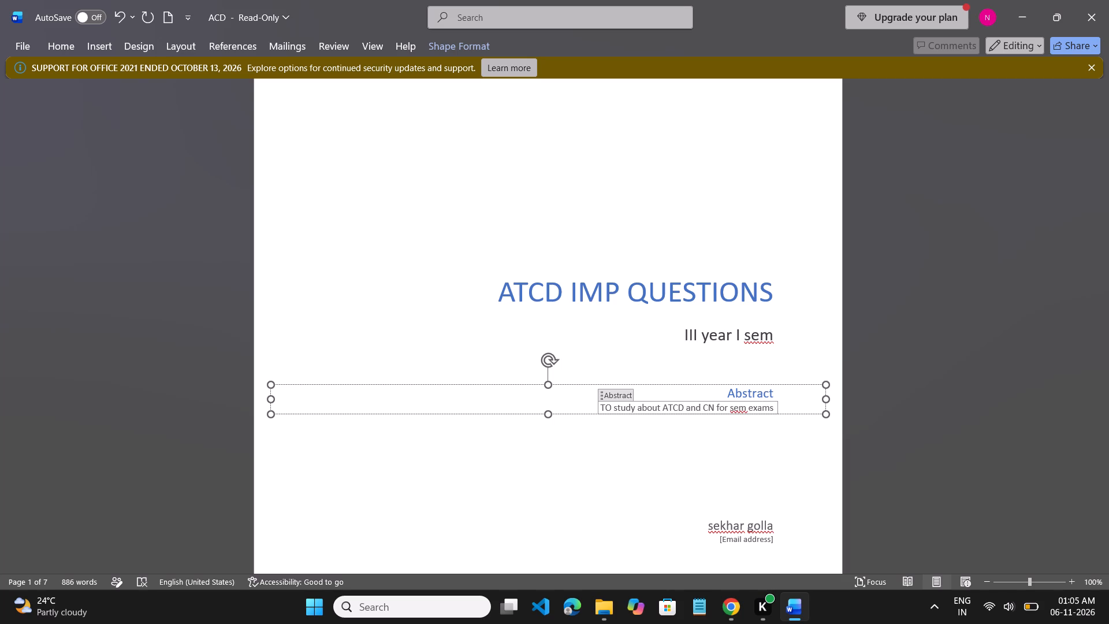
{"action": "type", "text": "brie"}
{"action": "type", "text": "fly"}
{"action": "key", "text": "Return"}
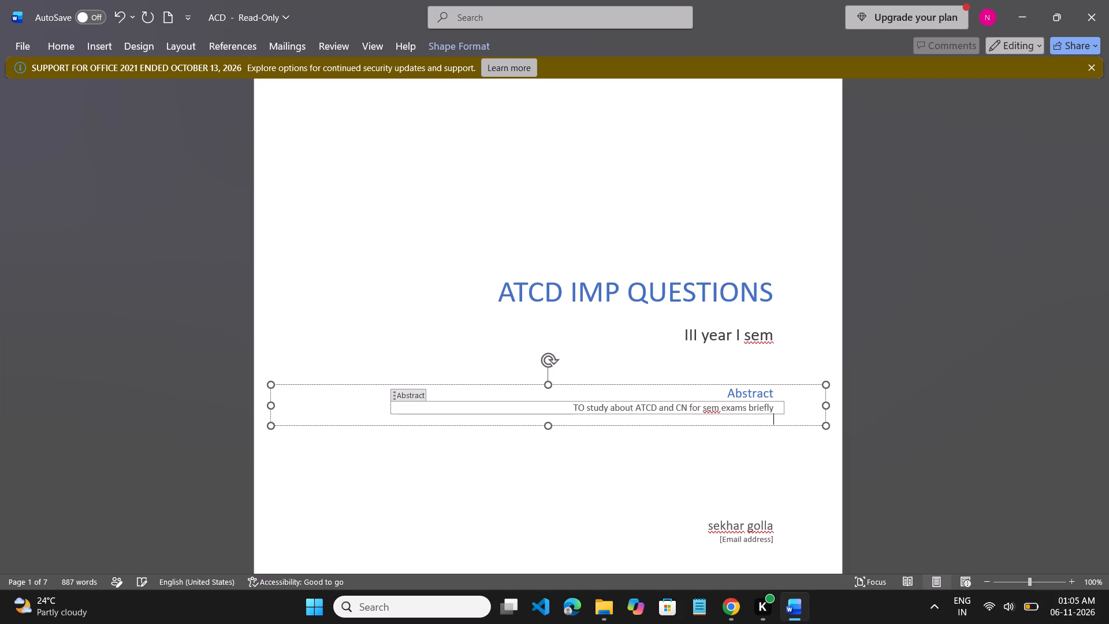
Switch to the iii folder in File Explorer and open Windows Start.
{"action": "scroll", "coordinate": [708, 416], "scroll_direction": "down", "scroll_amount": 1}
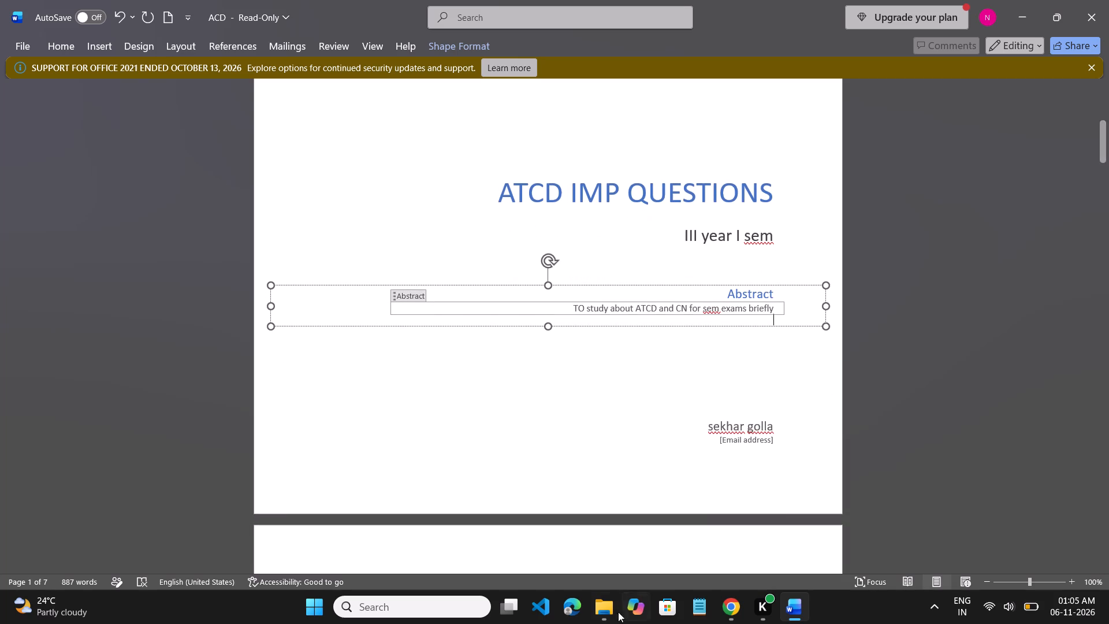
{"action": "left_click", "coordinate": [593, 623]}
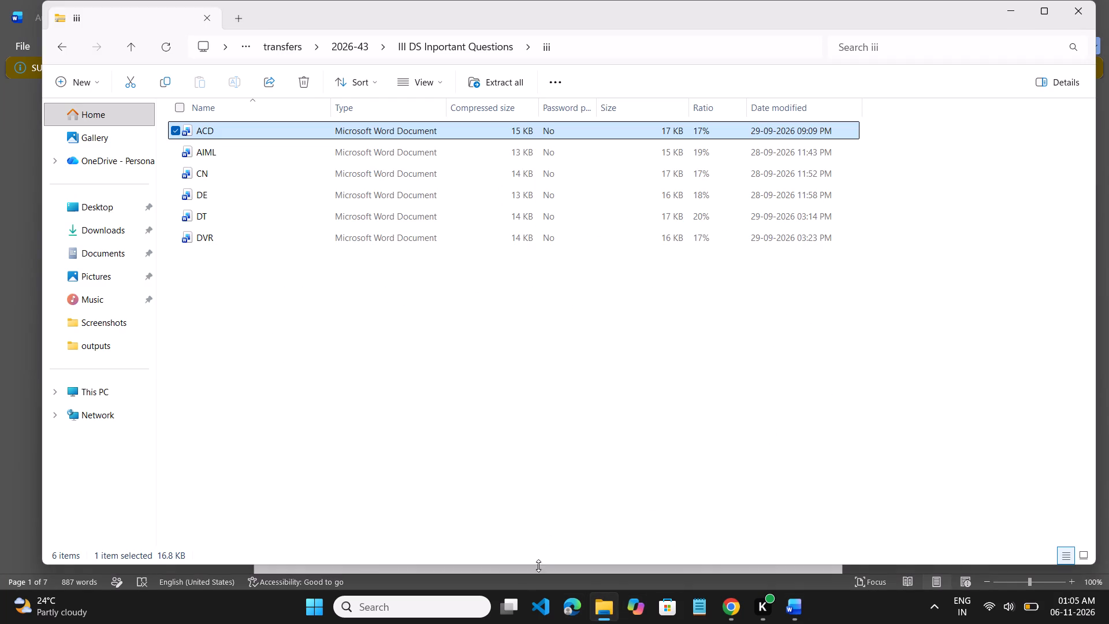
{"action": "left_click", "coordinate": [315, 604]}
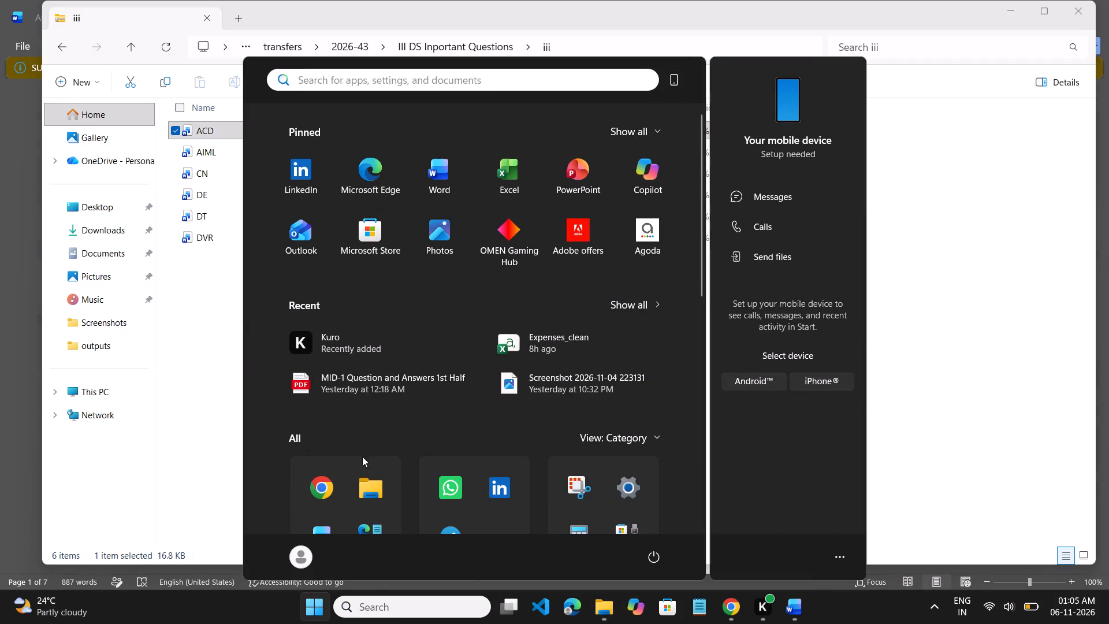
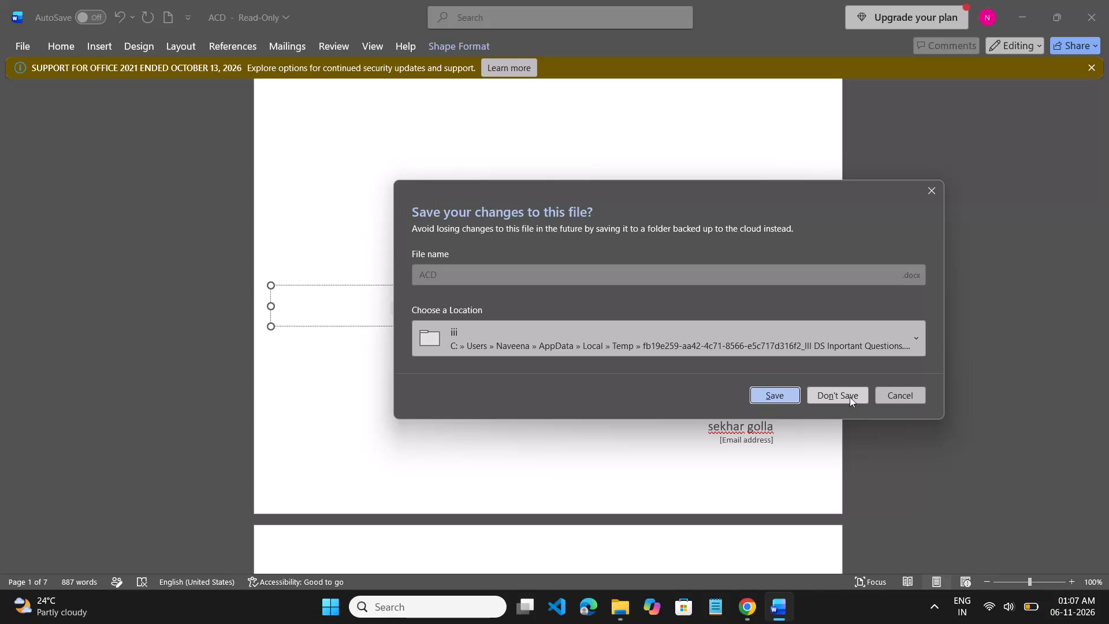
Discard the unsaved changes to the ACD document as it closes, and close the iii folder window in File Explorer.
{"action": "left_click", "coordinate": [850, 397]}
{"action": "triple_click", "coordinate": [1078, 14]}
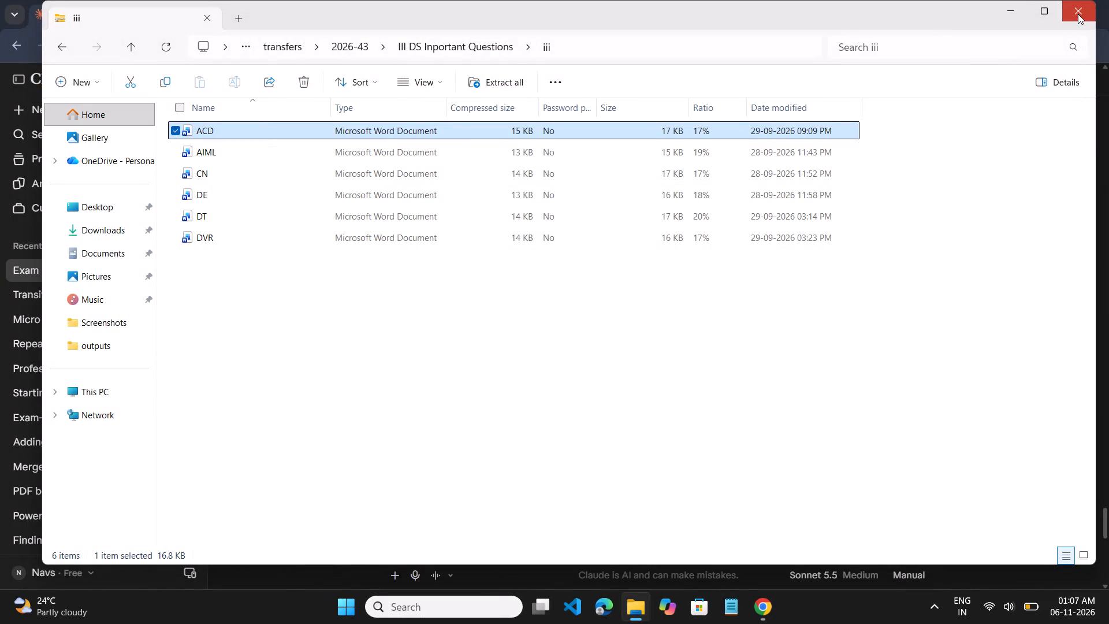